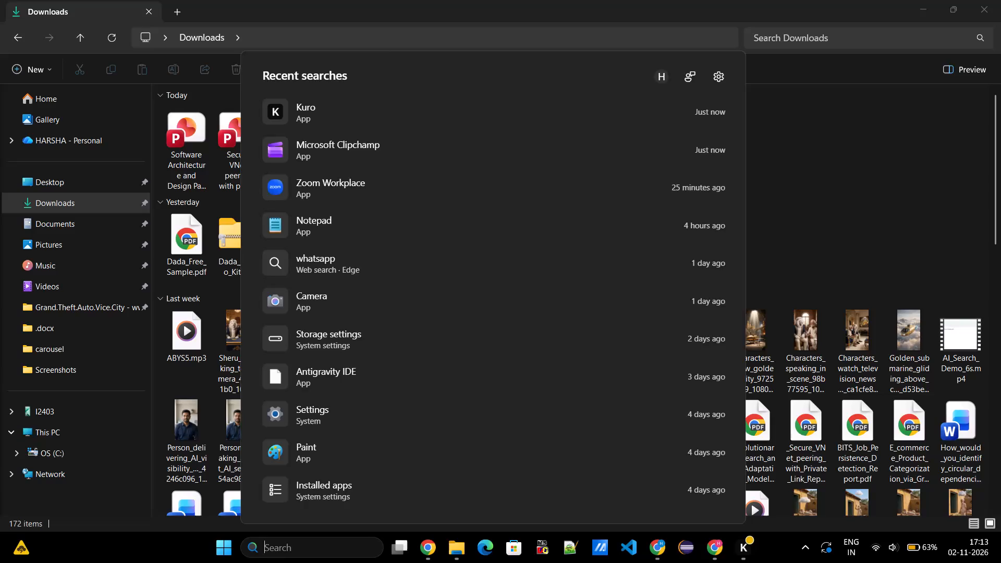
Open Clipchamp, maximize its window and create a new video from scratch.
{"action": "type", "text": "clipcham"}
{"action": "key", "text": "Return"}
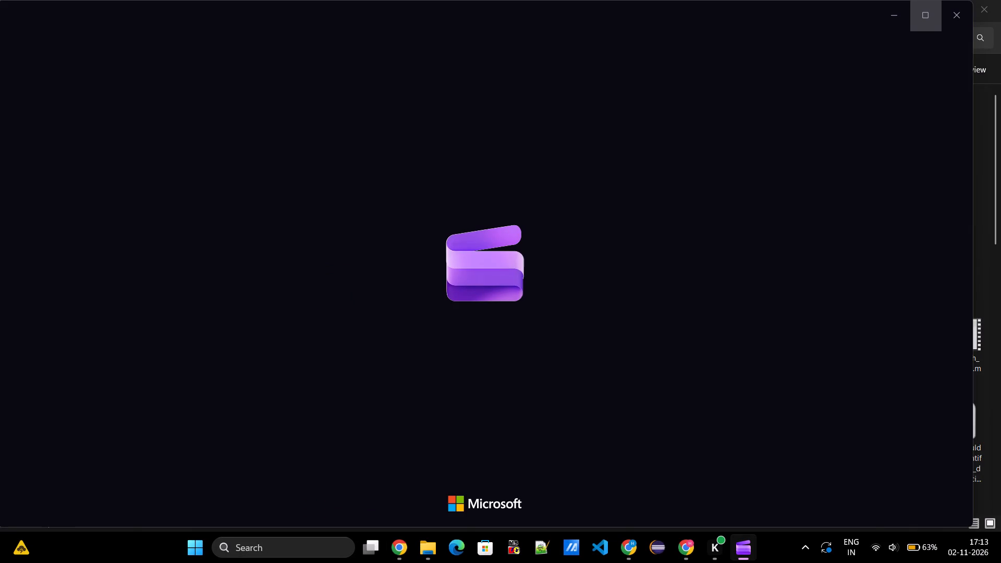
{"action": "left_click", "coordinate": [923, 15]}
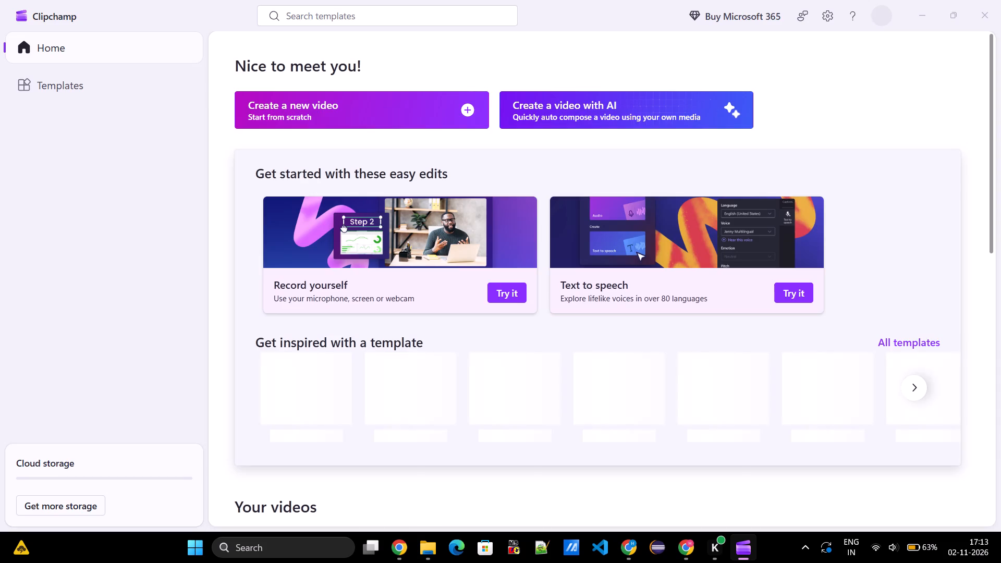
{"action": "left_click", "coordinate": [405, 107]}
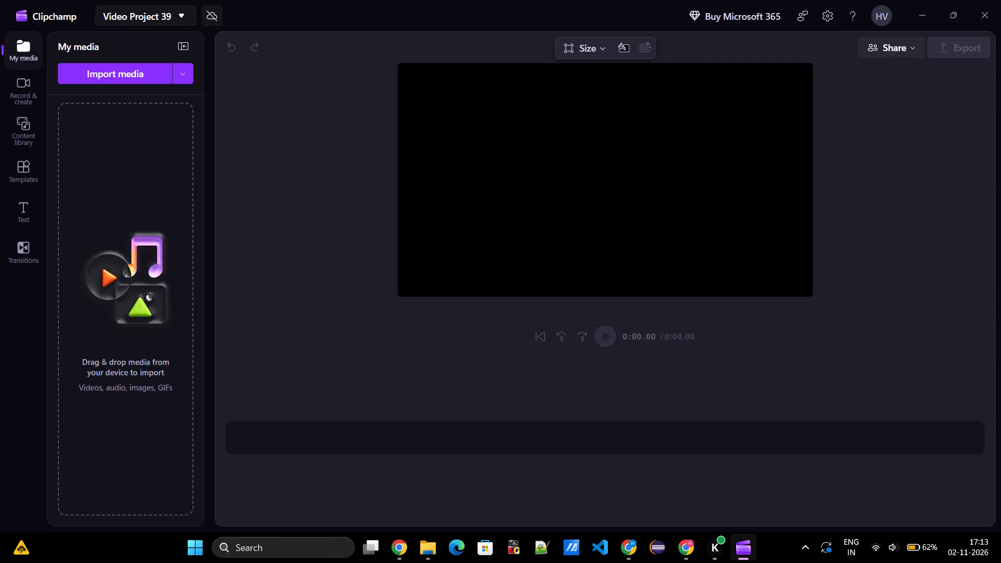
Import video1074058162.mp4 from the 17.07.21 Zoom meeting folder into the project's media.
{"action": "left_click", "coordinate": [160, 70]}
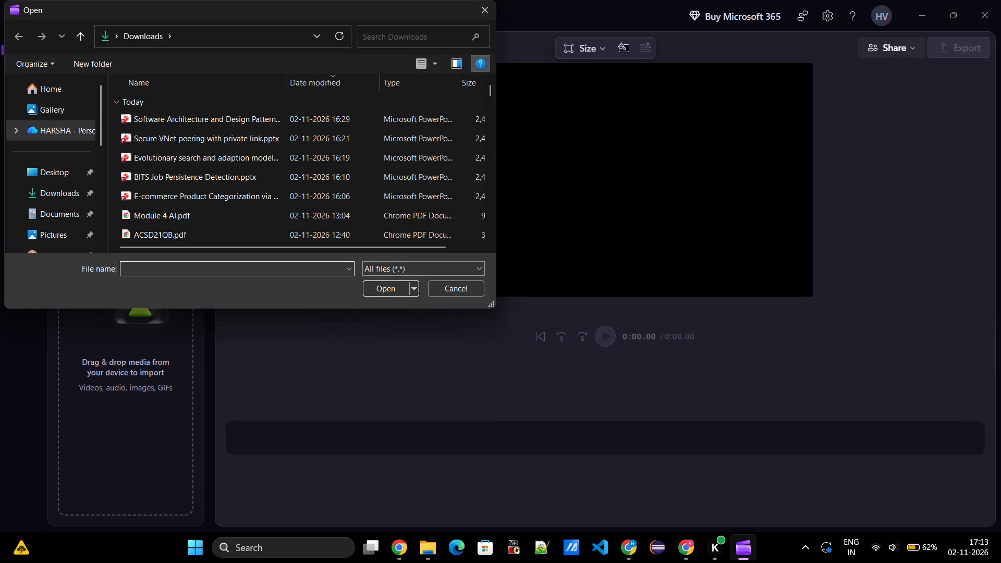
{"action": "left_click", "coordinate": [489, 11]}
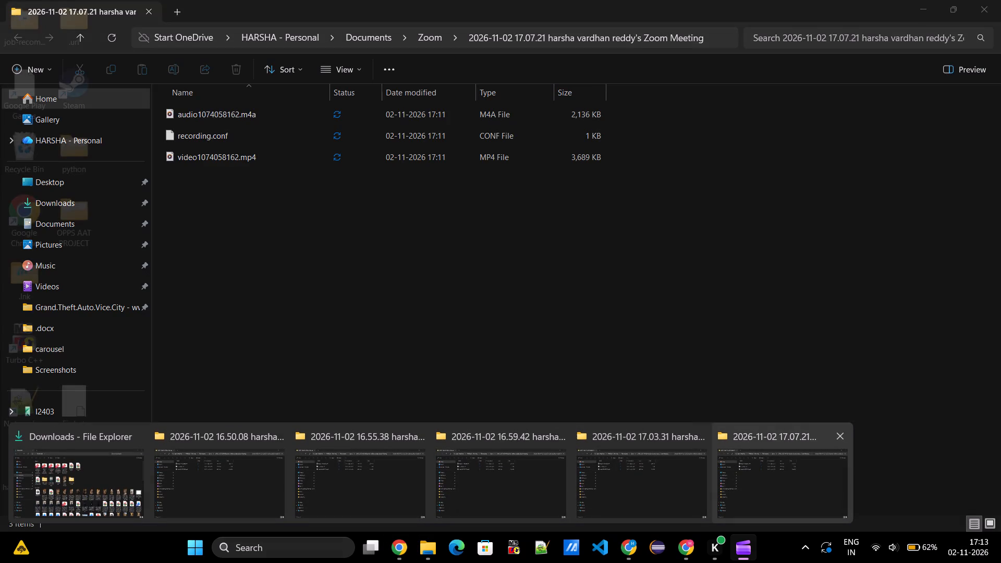
{"action": "left_click", "coordinate": [739, 488]}
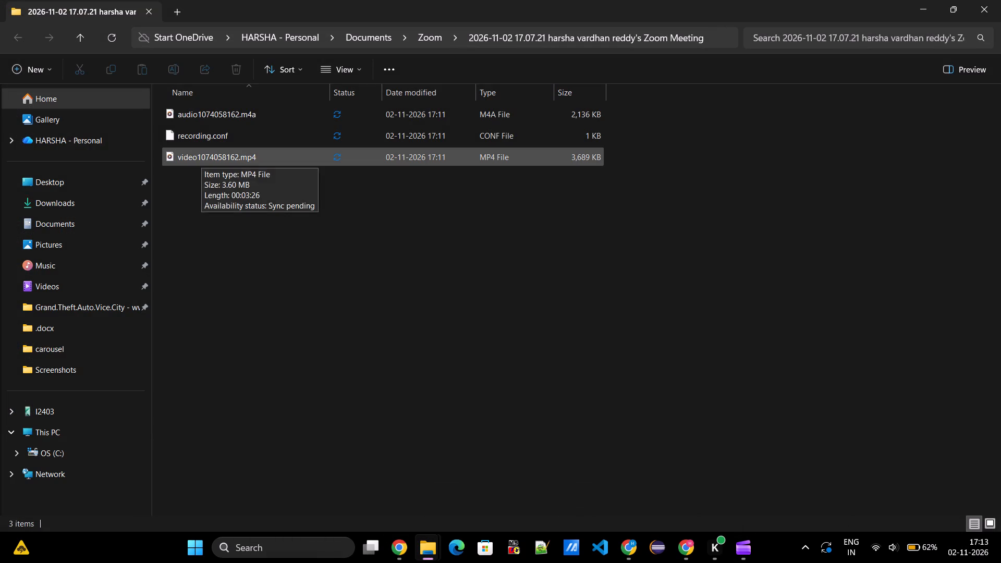
{"action": "left_click_drag", "start_coordinate": [201, 158], "coordinate": [219, 262]}
{"action": "key", "text": "alt+Tab"}
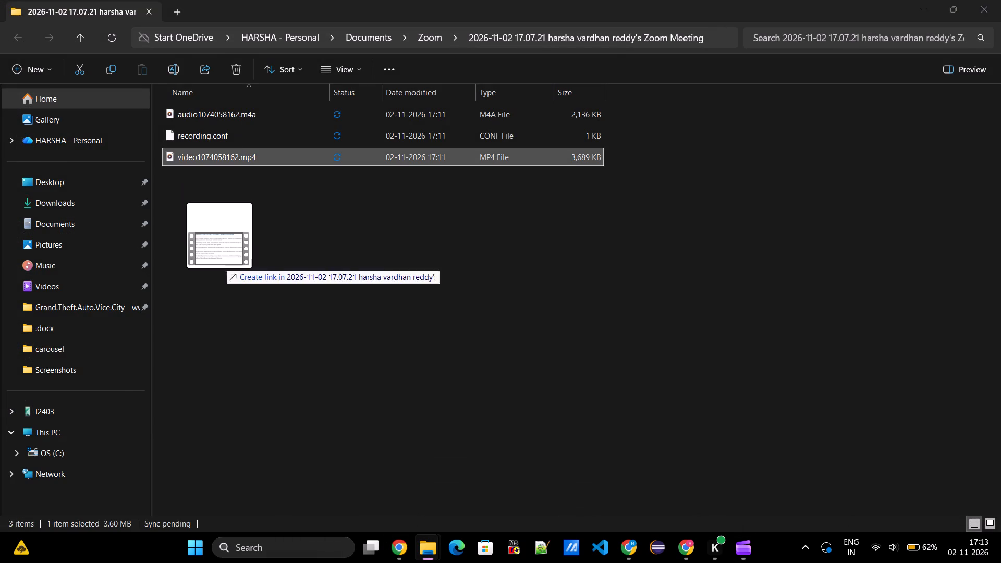
{"action": "left_click_drag", "start_coordinate": [219, 262], "coordinate": [118, 248]}
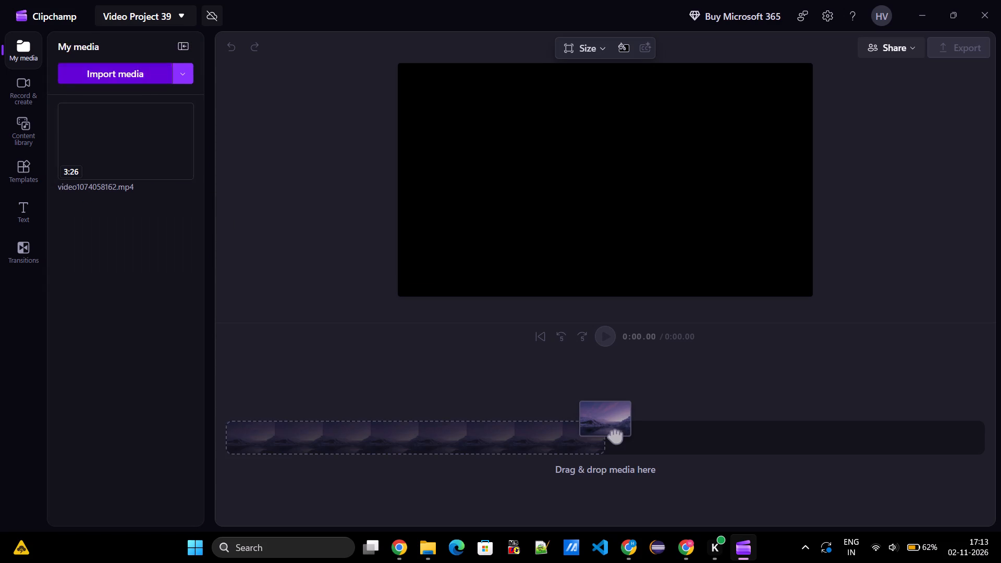
Add video1074058162.mp4 to the start of the timeline.
{"action": "left_click_drag", "start_coordinate": [128, 131], "coordinate": [345, 429]}
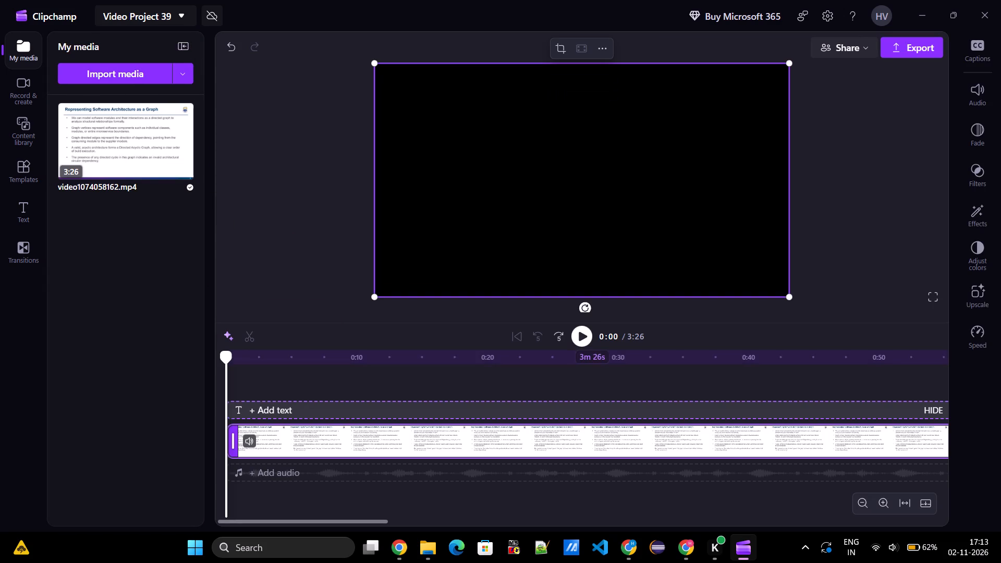
{"action": "scroll", "coordinate": [593, 408], "scroll_direction": "down", "scroll_amount": 11, "text": "ctrl"}
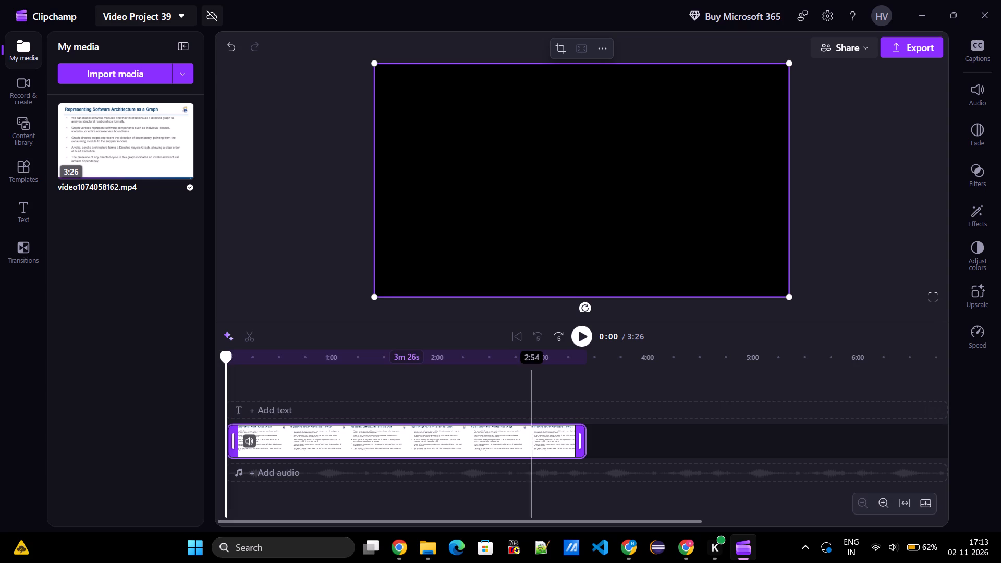
Preview the clip, duplicate it, and place the copy directly after the original on the same track.
{"action": "left_click", "coordinate": [590, 332]}
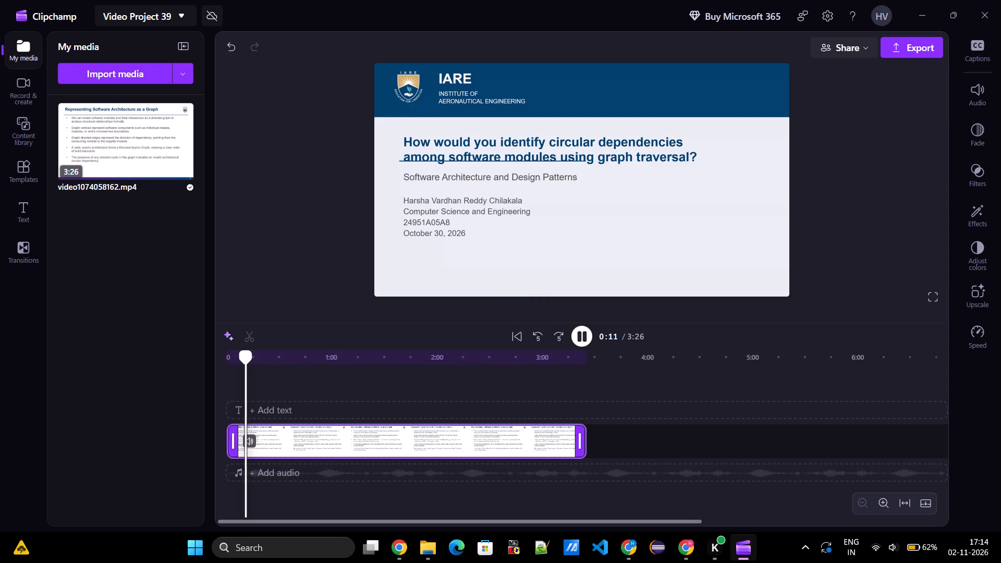
{"action": "left_click_drag", "start_coordinate": [245, 353], "coordinate": [433, 360]}
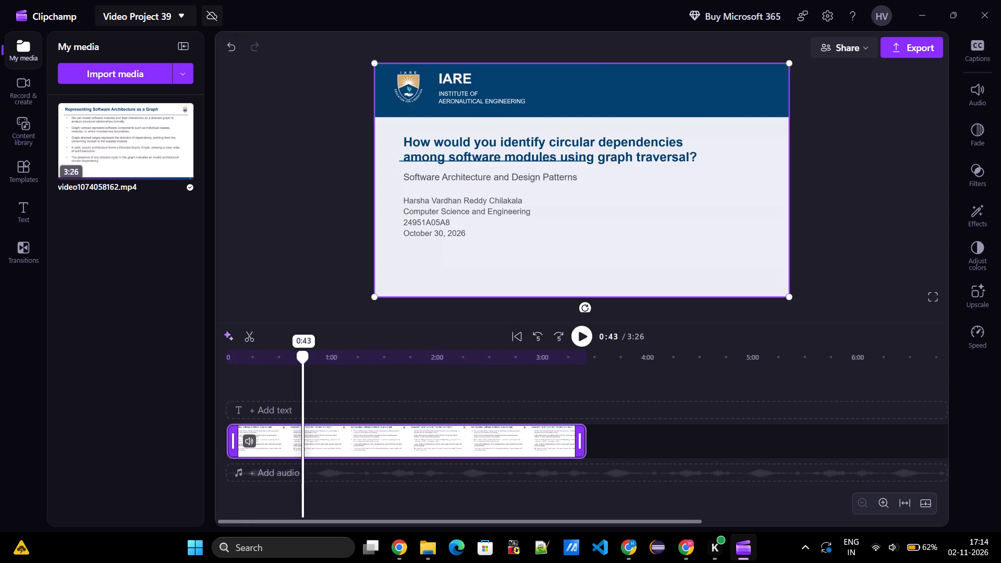
{"action": "left_click_drag", "start_coordinate": [433, 360], "coordinate": [490, 363]}
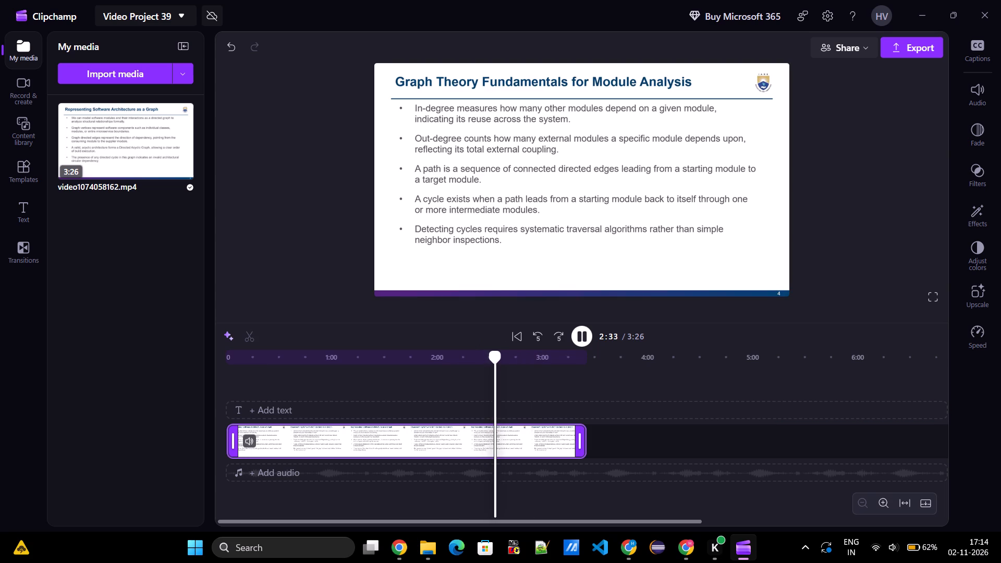
{"action": "key", "text": "ctrl+c"}
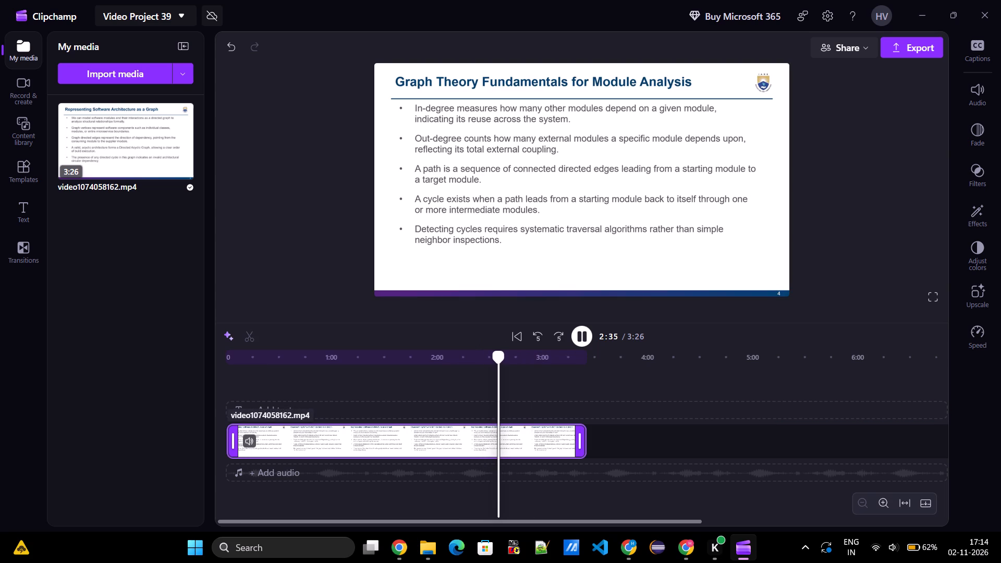
{"action": "key", "text": "ctrl+v"}
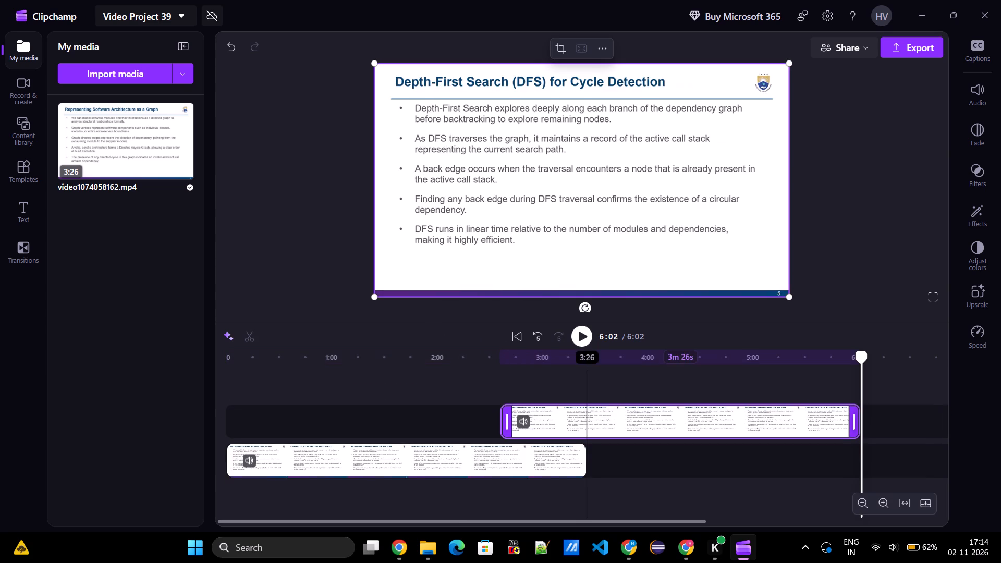
{"action": "left_click_drag", "start_coordinate": [643, 421], "coordinate": [681, 436]}
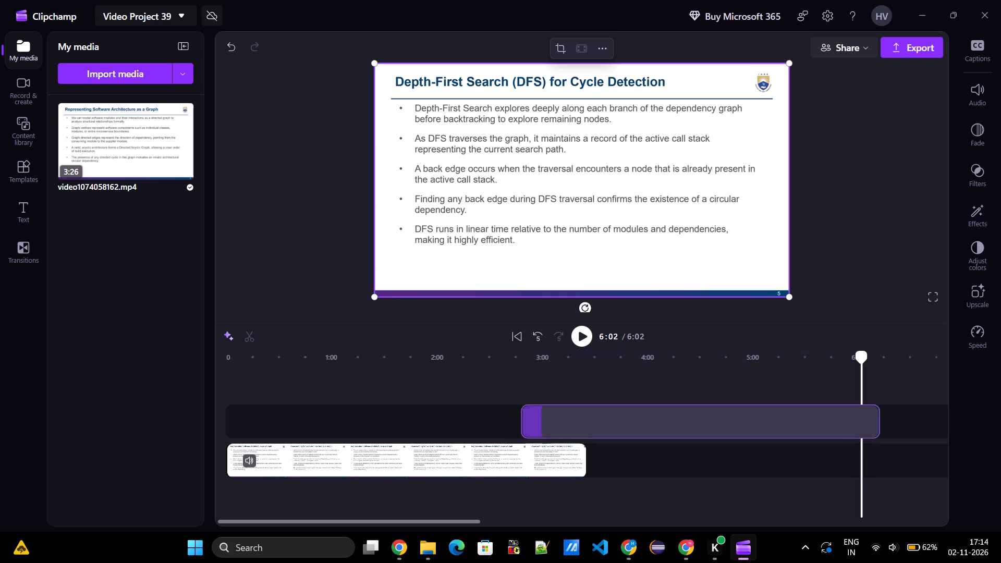
{"action": "left_click_drag", "start_coordinate": [681, 436], "coordinate": [729, 452]}
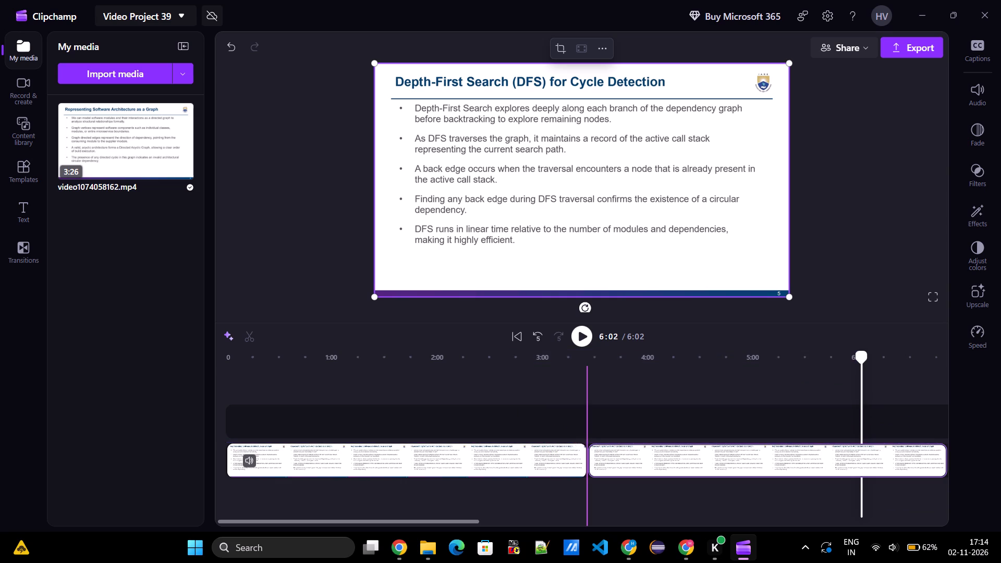
Paste another copy of the clip at the end of the timeline, directly after the second clip.
{"action": "scroll", "coordinate": [729, 452], "scroll_direction": "left", "scroll_amount": 2}
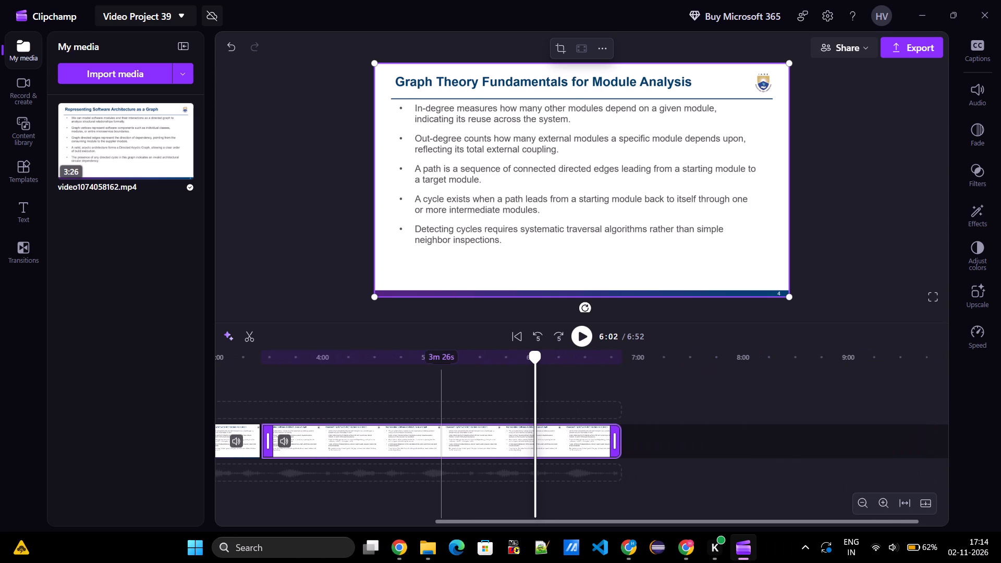
{"action": "left_click", "coordinate": [713, 450]}
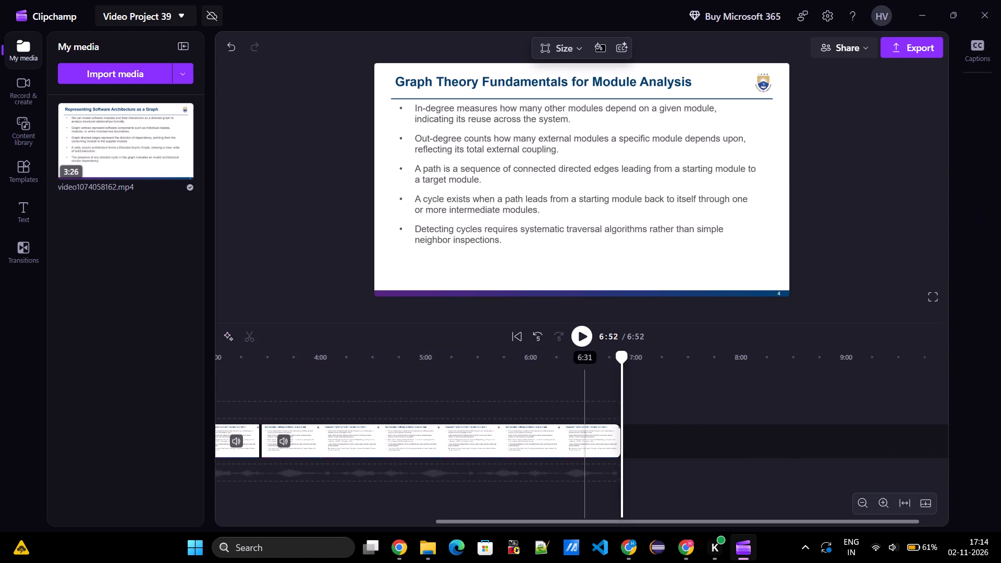
{"action": "key", "text": "ctrl+v"}
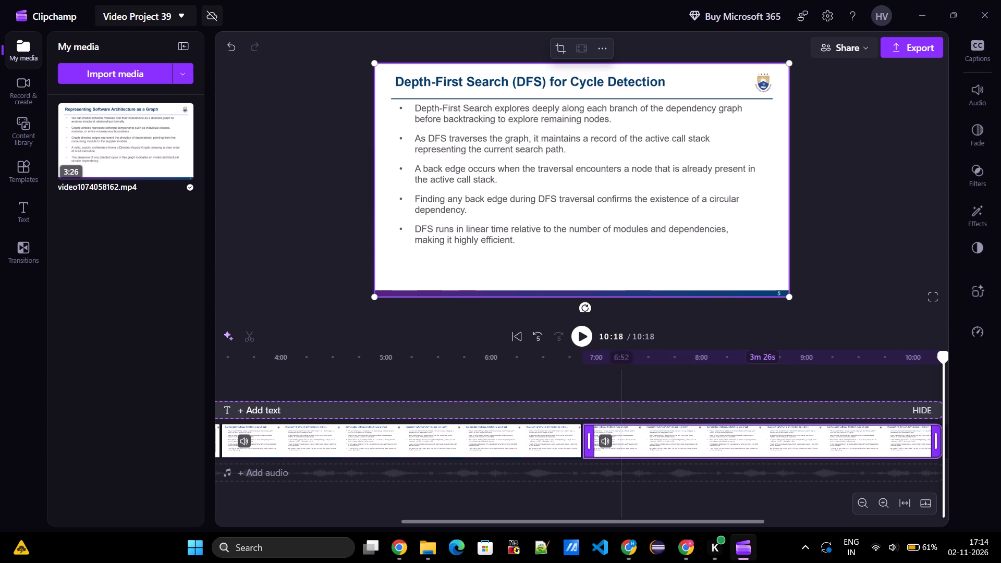
Play the ending of the last copy, and trim the end of the first clip to a 3m 20s duration.
{"action": "scroll", "coordinate": [699, 445], "scroll_direction": "left", "scroll_amount": 1}
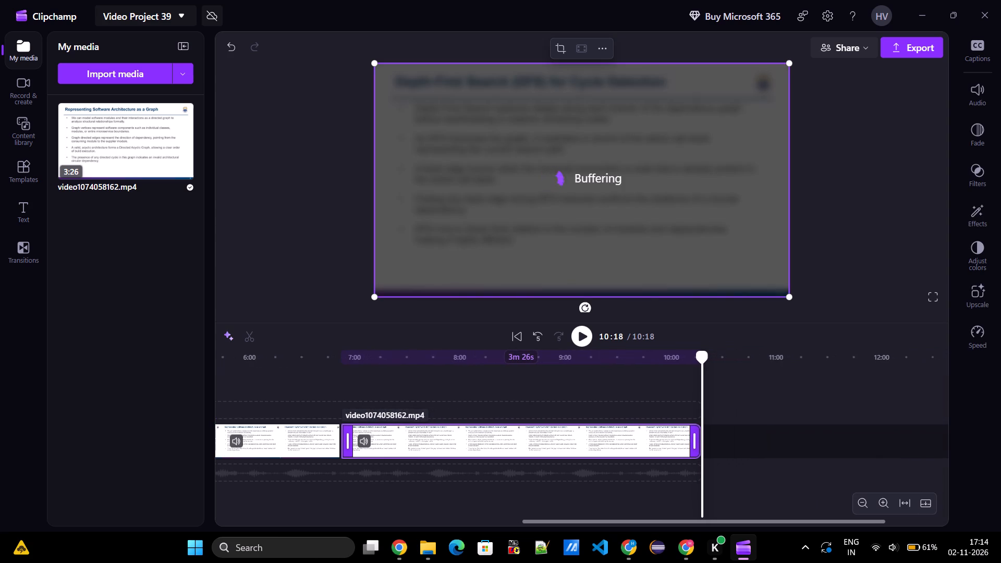
{"action": "scroll", "coordinate": [699, 445], "scroll_direction": "left", "scroll_amount": 1}
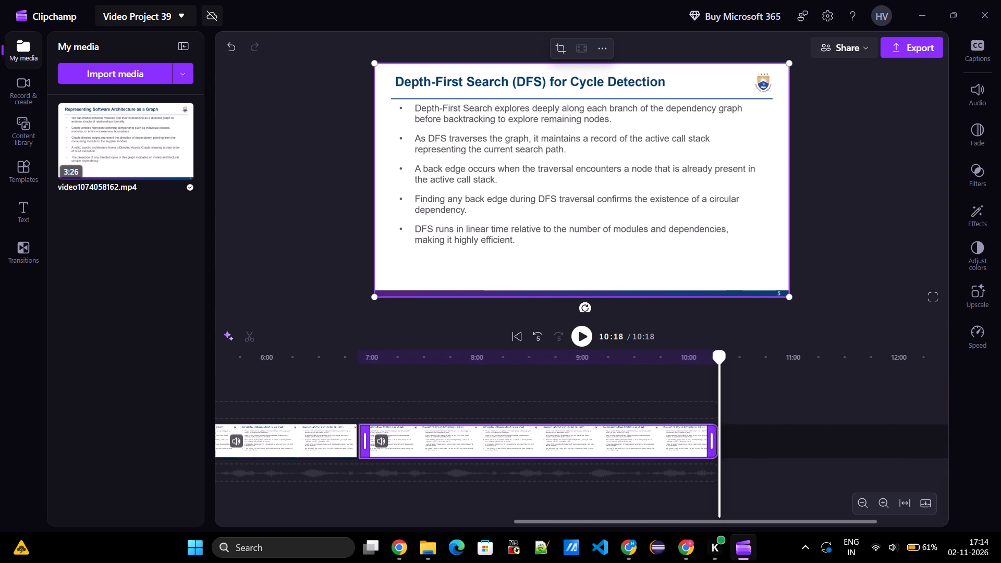
{"action": "left_click_drag", "start_coordinate": [723, 351], "coordinate": [686, 351]}
{"action": "key", "text": "space"}
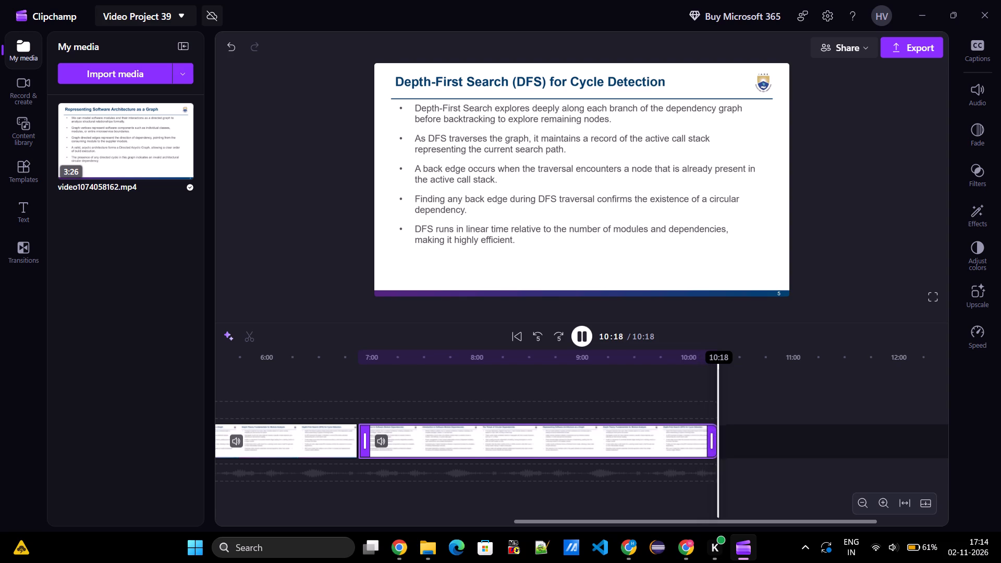
{"action": "scroll", "coordinate": [686, 351], "scroll_direction": "right", "scroll_amount": 2}
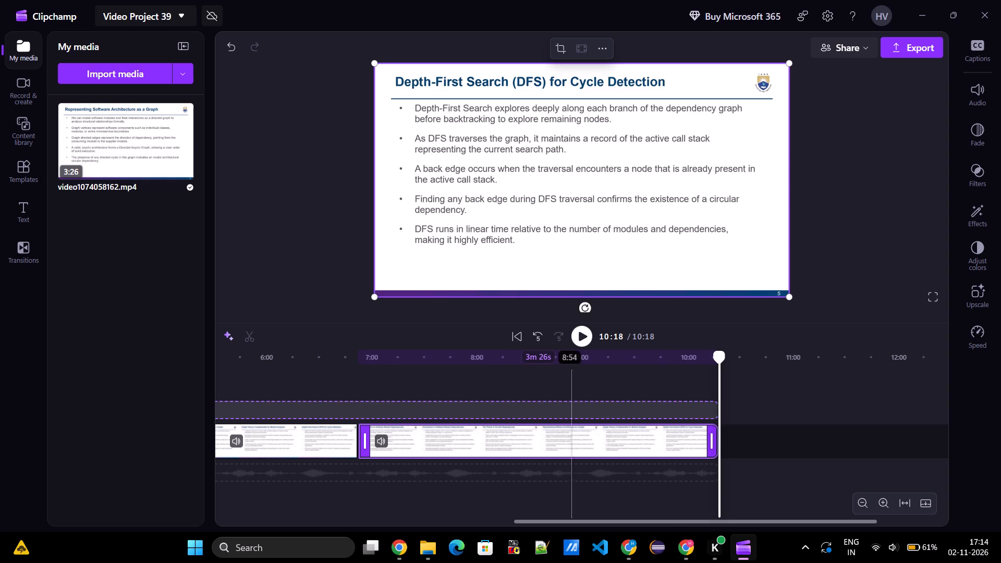
{"action": "scroll", "coordinate": [535, 418], "scroll_direction": "right", "scroll_amount": 5}
{"action": "left_click", "coordinate": [539, 432]}
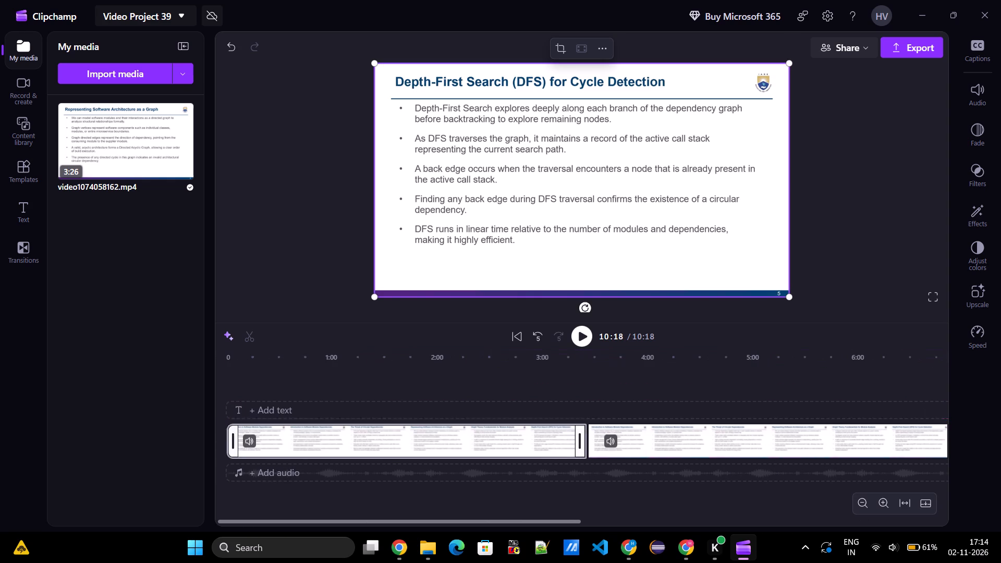
{"action": "left_click_drag", "start_coordinate": [583, 439], "coordinate": [577, 439]}
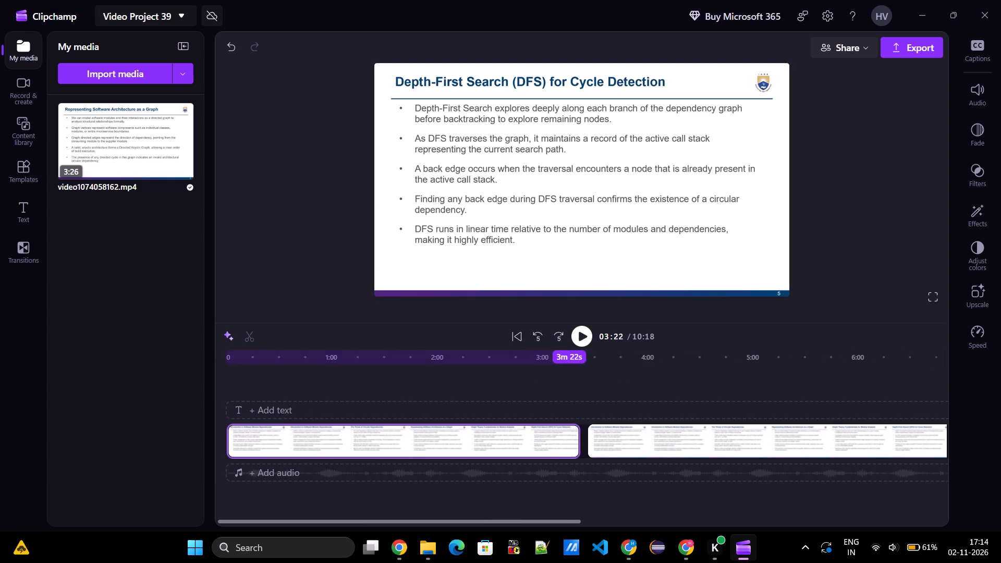
{"action": "left_click_drag", "start_coordinate": [577, 439], "coordinate": [573, 439]}
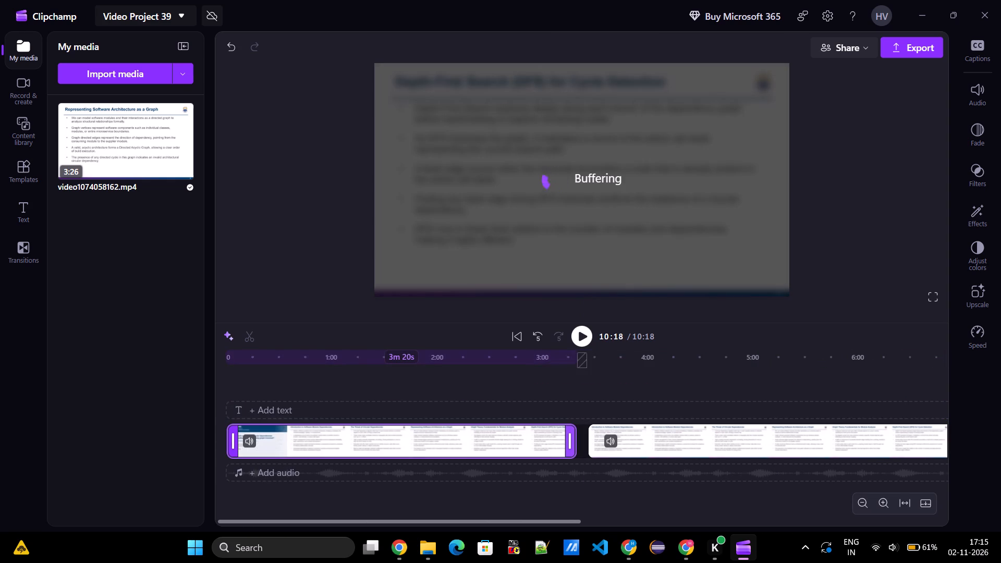
Play the first clip's ending from about 3:05 and delete the gap between the first and second clips.
{"action": "left_click", "coordinate": [553, 387]}
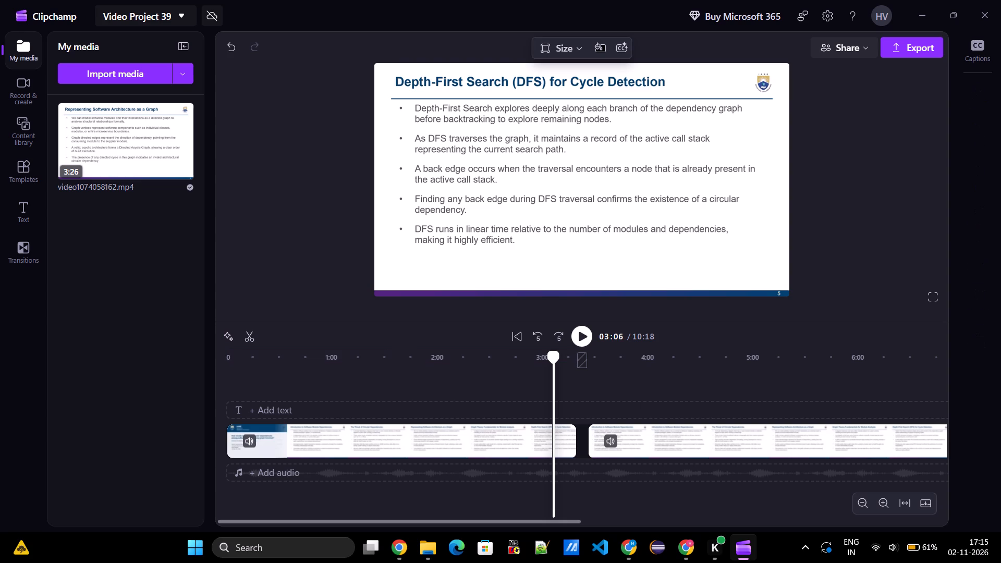
{"action": "left_click_drag", "start_coordinate": [551, 355], "coordinate": [576, 359]}
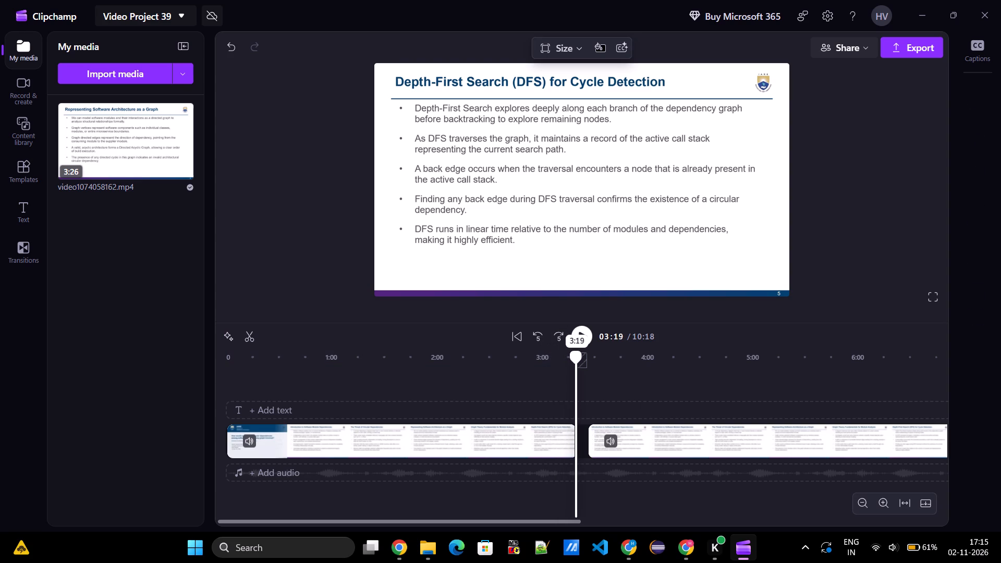
{"action": "left_click_drag", "start_coordinate": [576, 359], "coordinate": [551, 361]}
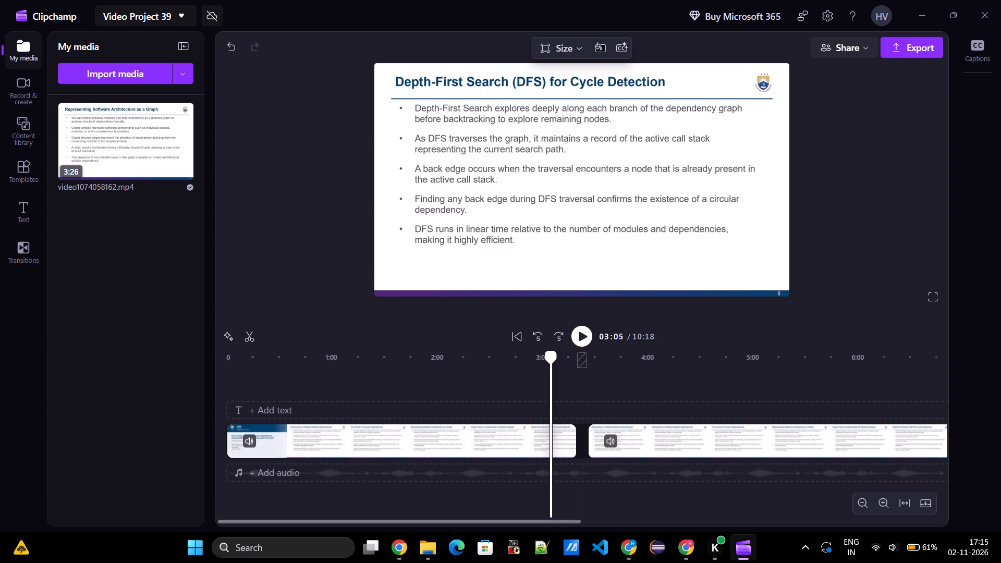
{"action": "left_click", "coordinate": [575, 341]}
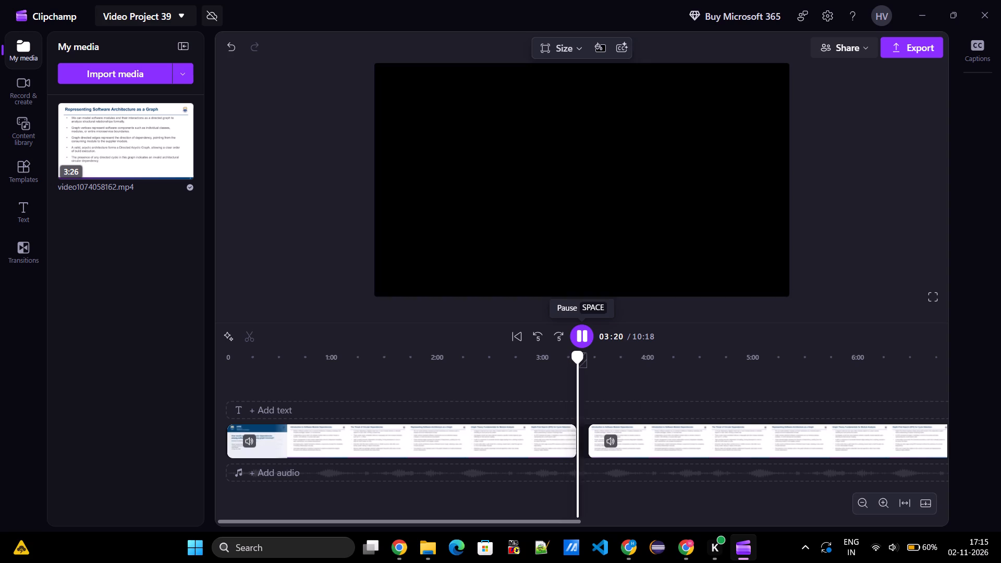
{"action": "left_click", "coordinate": [575, 341]}
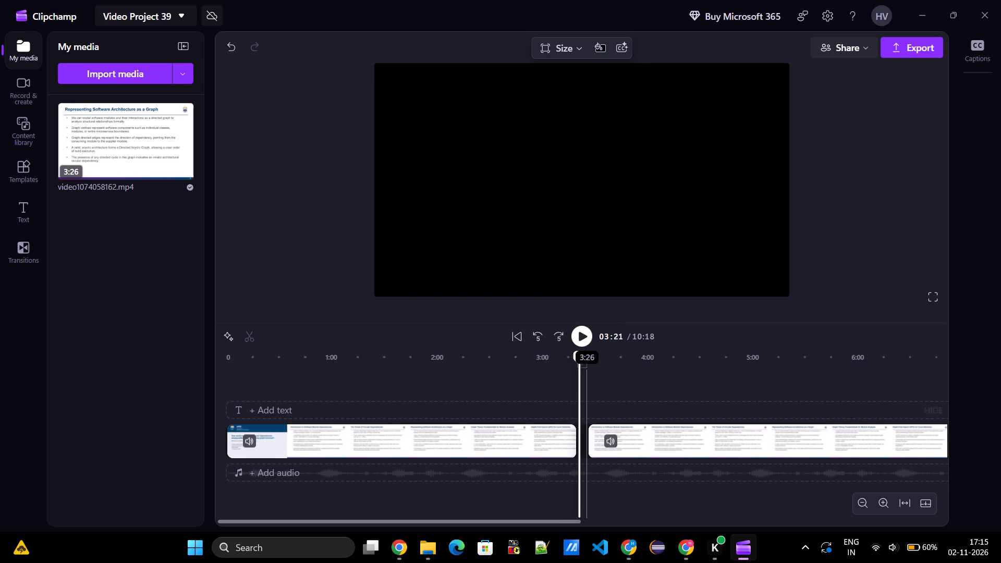
{"action": "left_click", "coordinate": [580, 439]}
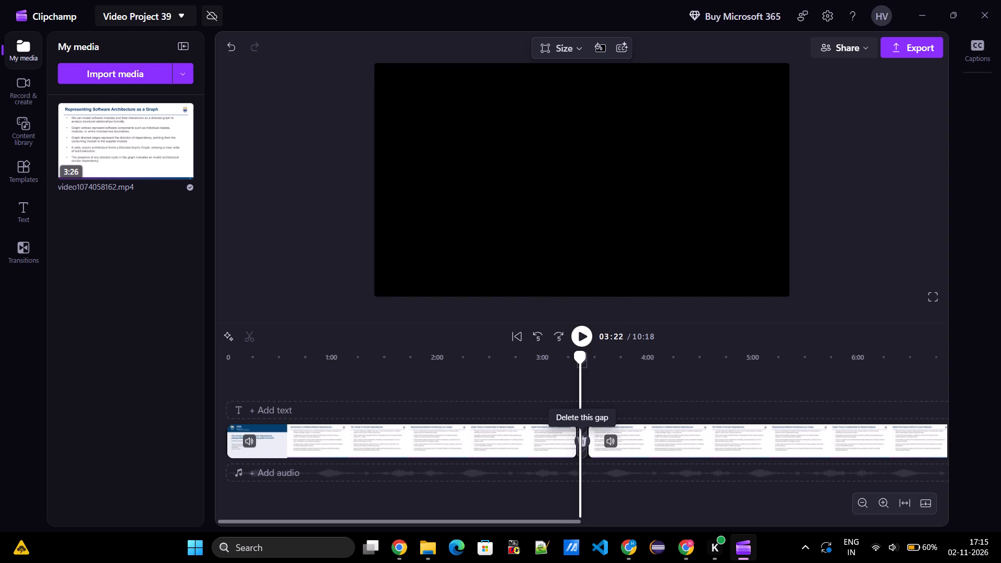
{"action": "left_click", "coordinate": [582, 439]}
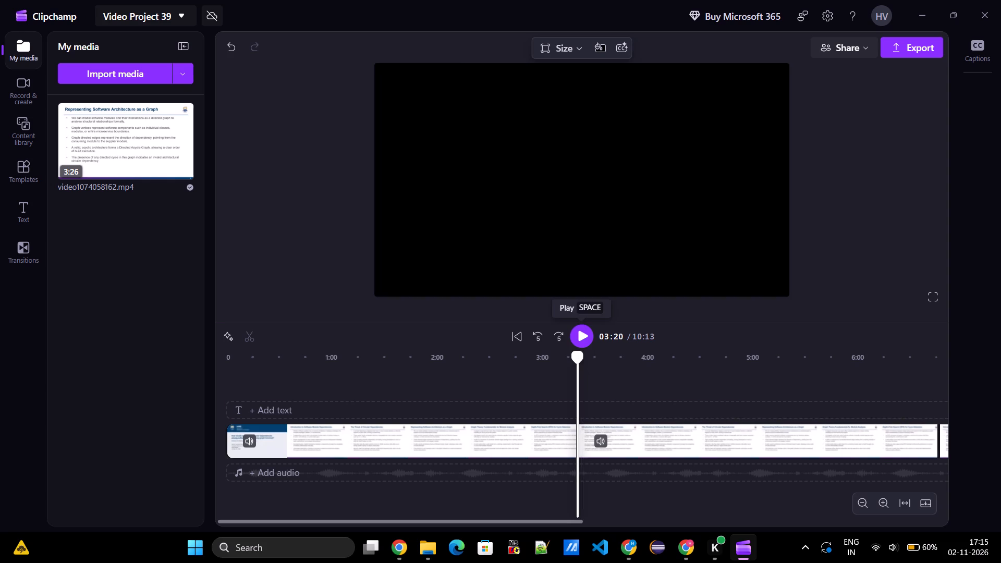
Play the opening of the second clip from 3:20.
{"action": "left_click", "coordinate": [579, 334]}
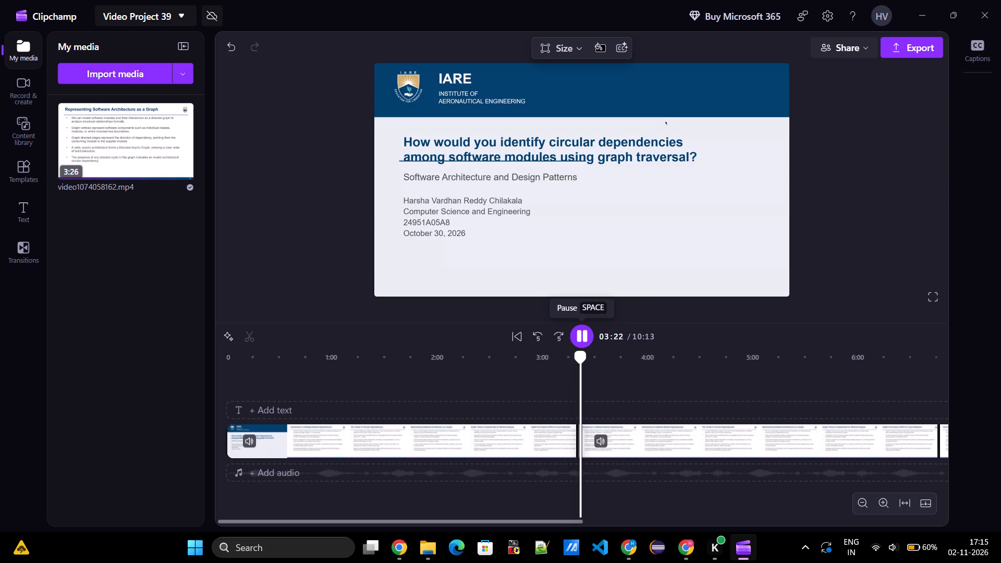
{"action": "left_click", "coordinate": [579, 334]}
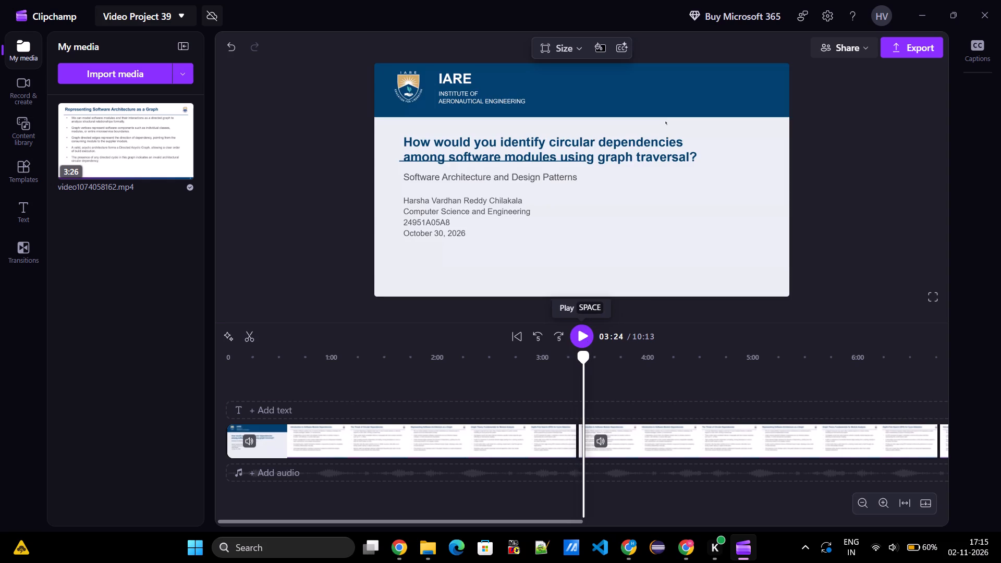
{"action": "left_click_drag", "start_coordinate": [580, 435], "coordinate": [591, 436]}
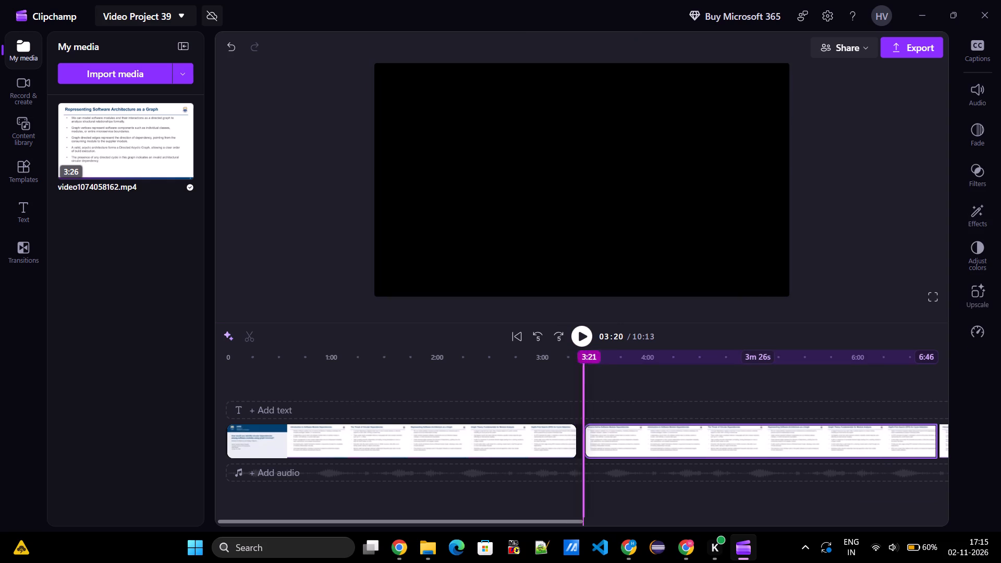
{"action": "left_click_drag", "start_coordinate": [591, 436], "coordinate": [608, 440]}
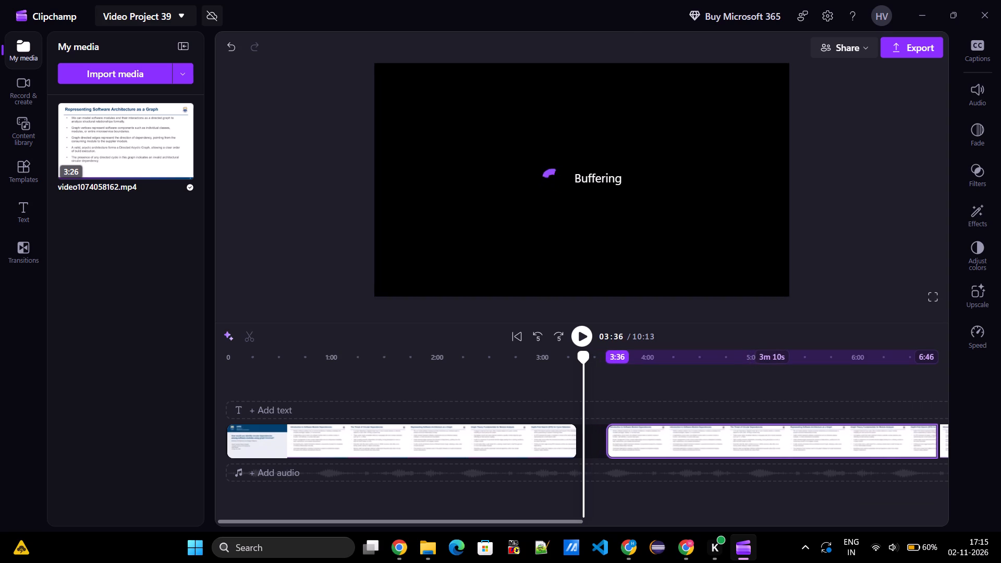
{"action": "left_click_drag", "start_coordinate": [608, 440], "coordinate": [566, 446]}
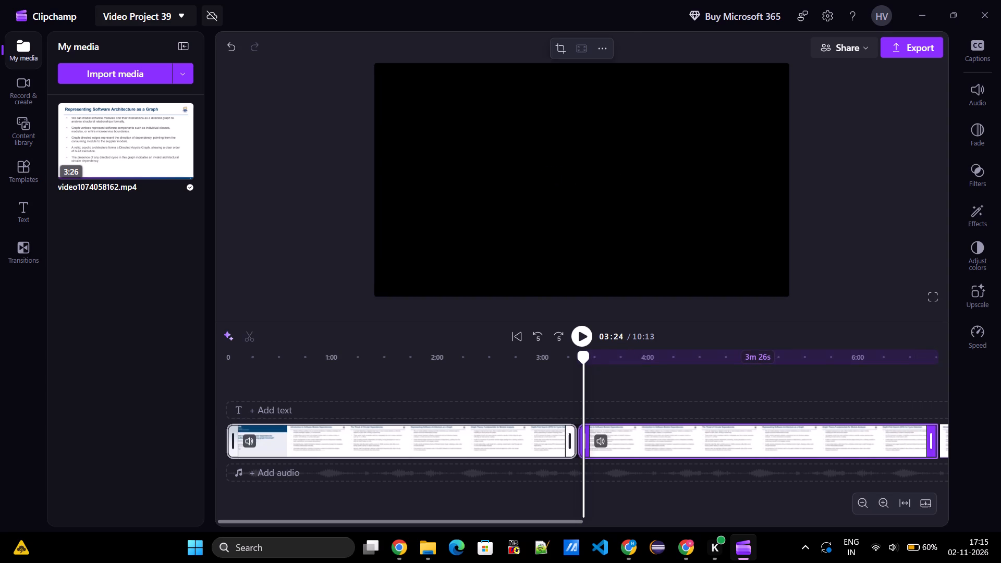
Remove the title-slide opening from the second clip by splitting it at 3:39, and close the gap it leaves.
{"action": "left_click_drag", "start_coordinate": [583, 354], "coordinate": [587, 357]}
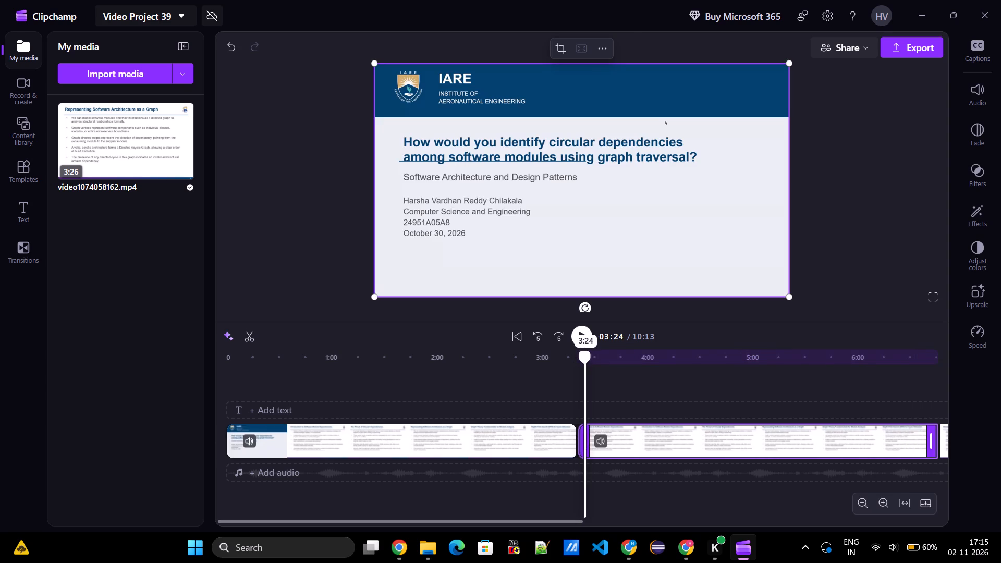
{"action": "left_click_drag", "start_coordinate": [587, 357], "coordinate": [601, 359]}
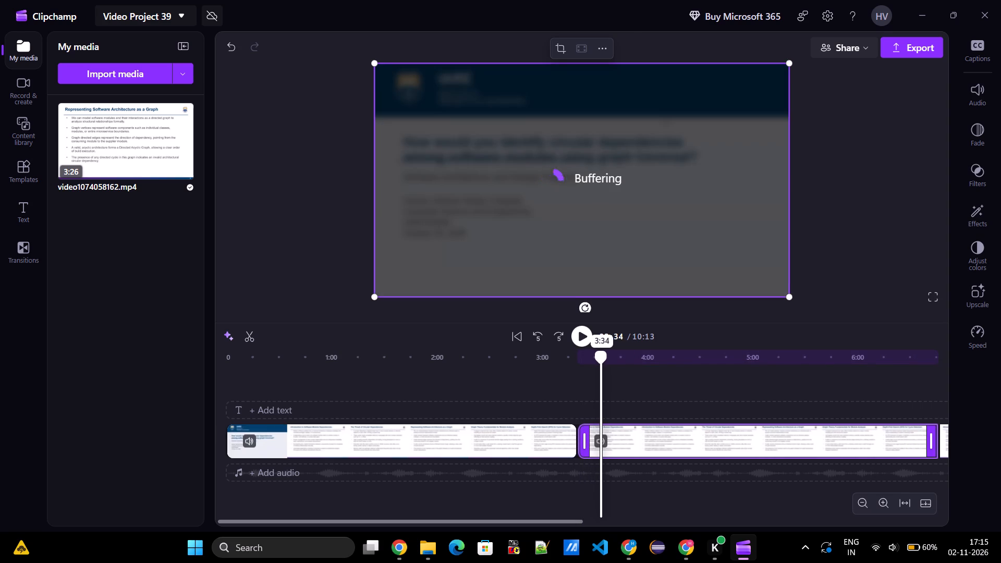
{"action": "left_click_drag", "start_coordinate": [601, 359], "coordinate": [602, 359]}
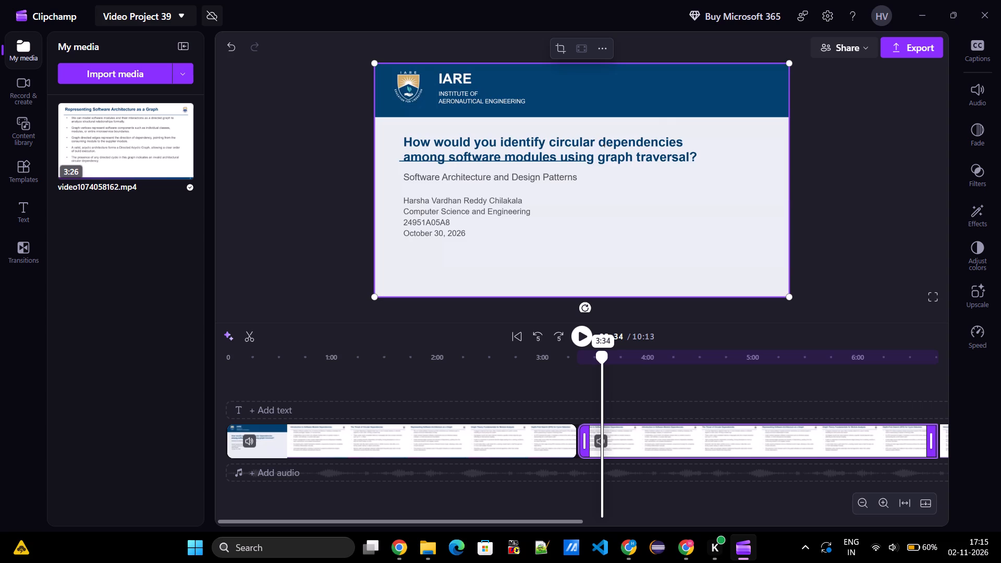
{"action": "left_click_drag", "start_coordinate": [602, 359], "coordinate": [611, 361]}
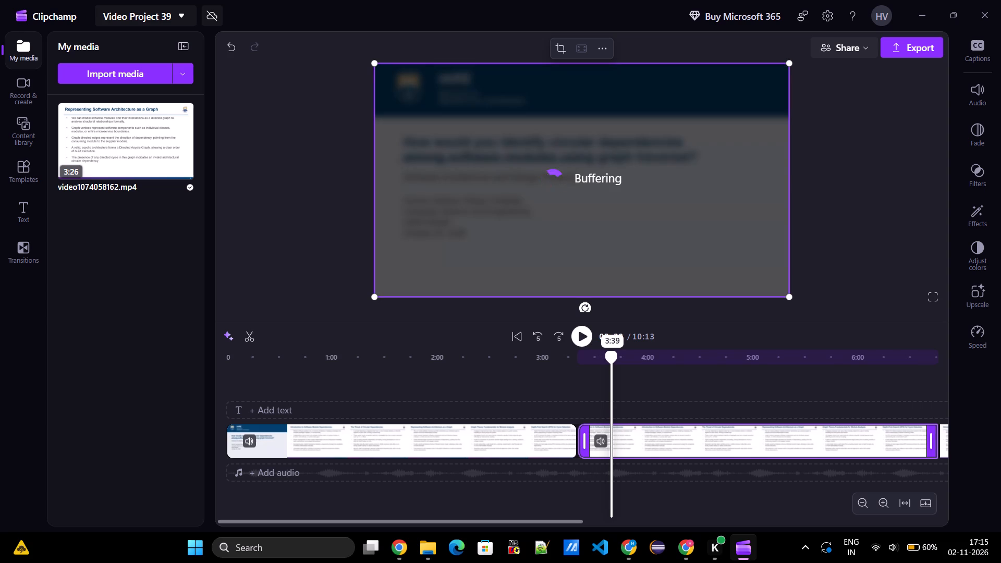
{"action": "left_click_drag", "start_coordinate": [611, 361], "coordinate": [611, 358]}
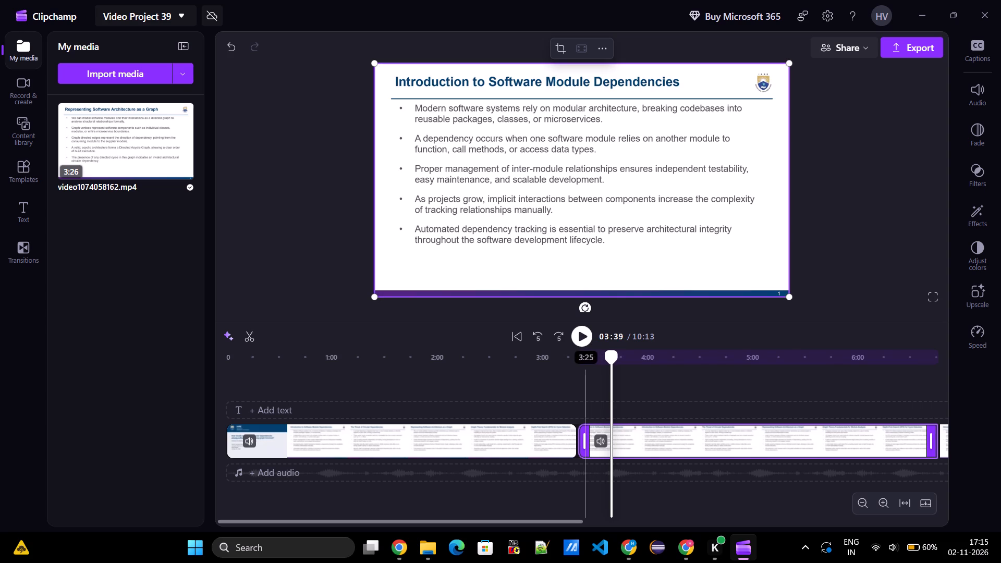
{"action": "left_click", "coordinate": [253, 338]}
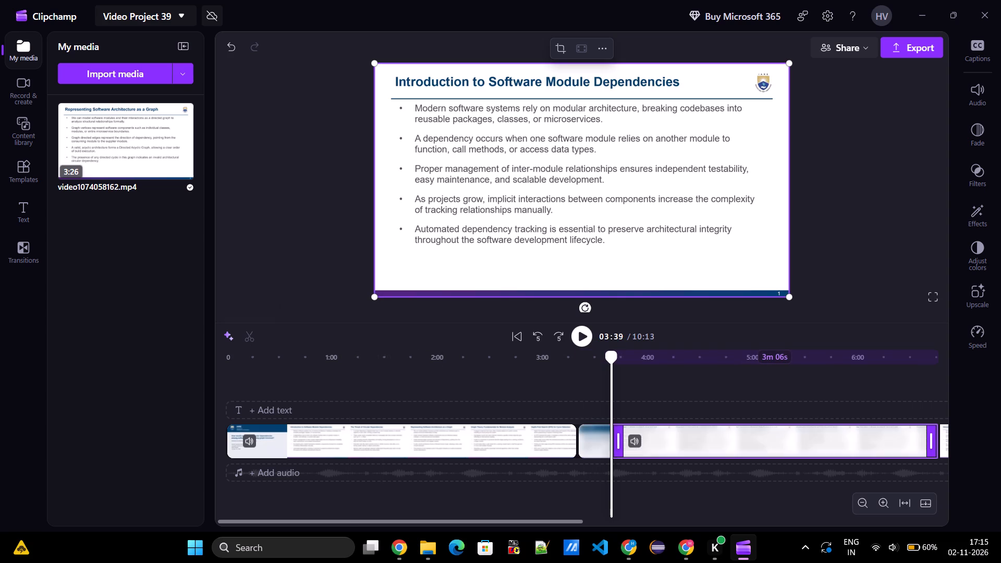
{"action": "left_click", "coordinate": [593, 450]}
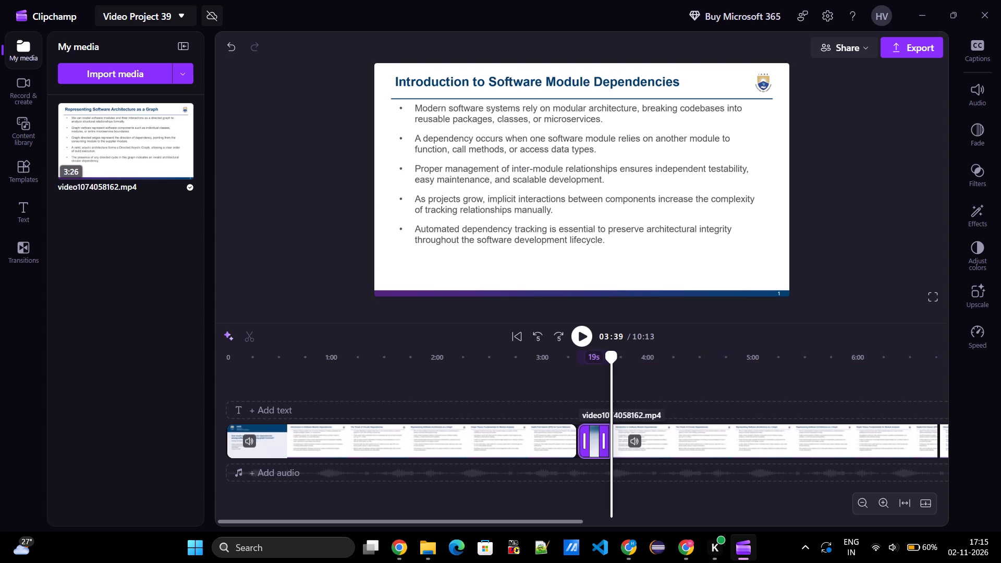
{"action": "key", "text": "Delete"}
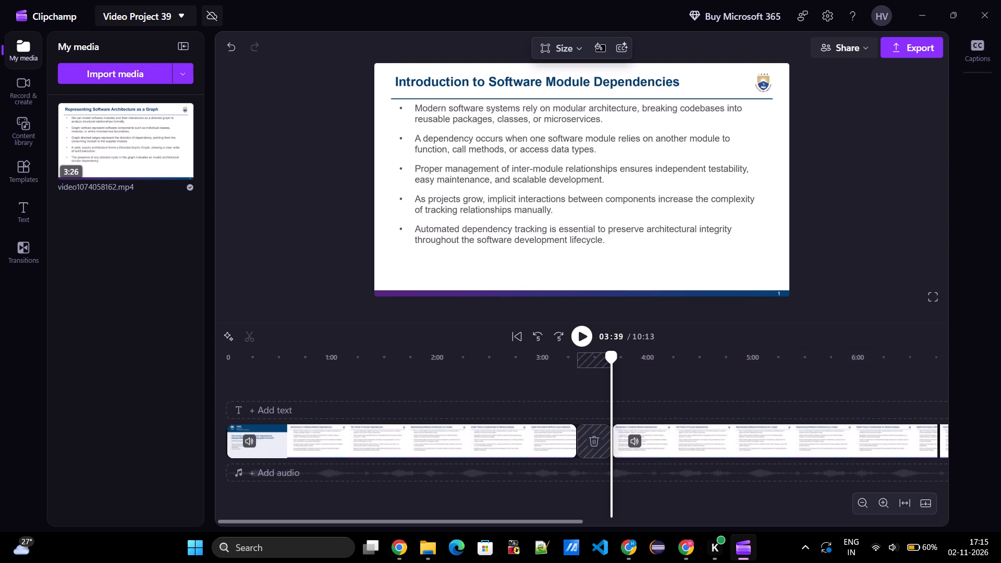
{"action": "left_click", "coordinate": [593, 444]}
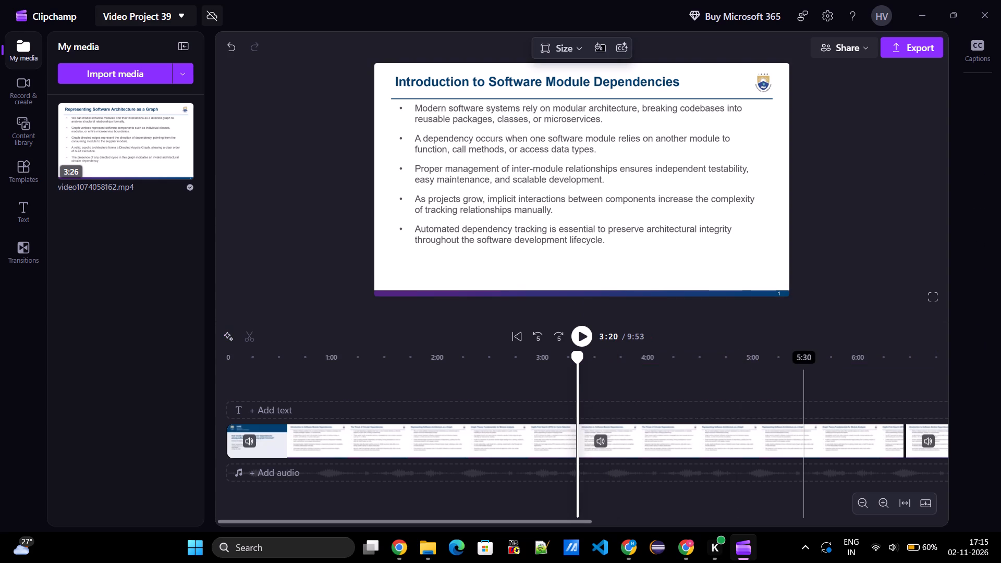
Trim the end of the second clip to a 3m 00s duration and close the gap before the third clip.
{"action": "scroll", "coordinate": [804, 396], "scroll_direction": "left", "scroll_amount": 4}
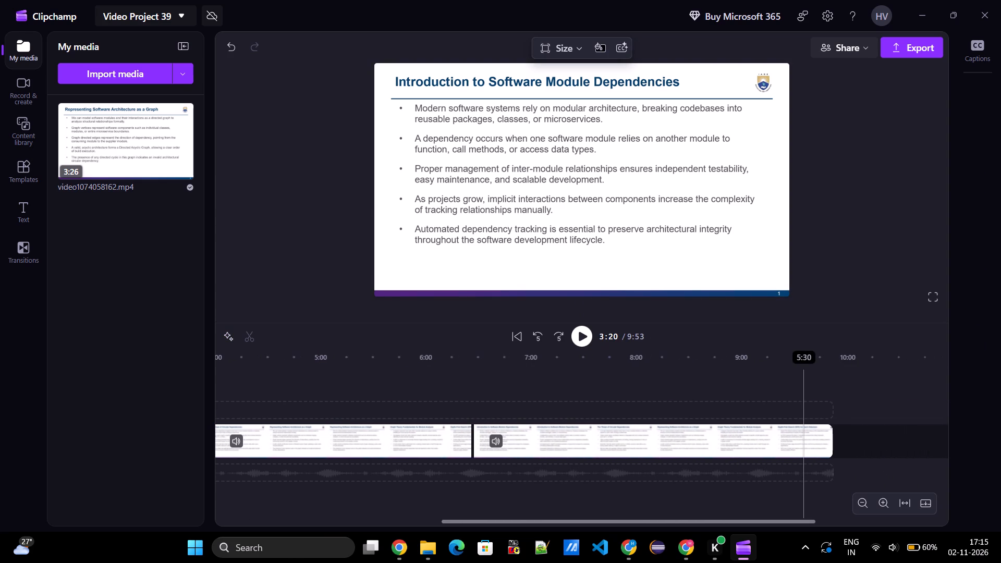
{"action": "left_click", "coordinate": [474, 383]}
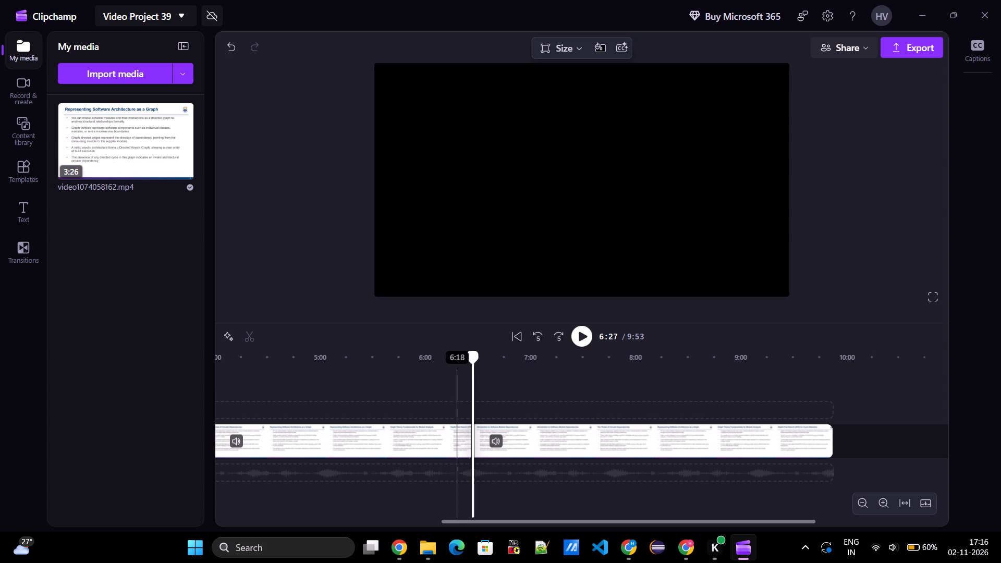
{"action": "left_click", "coordinate": [454, 431]}
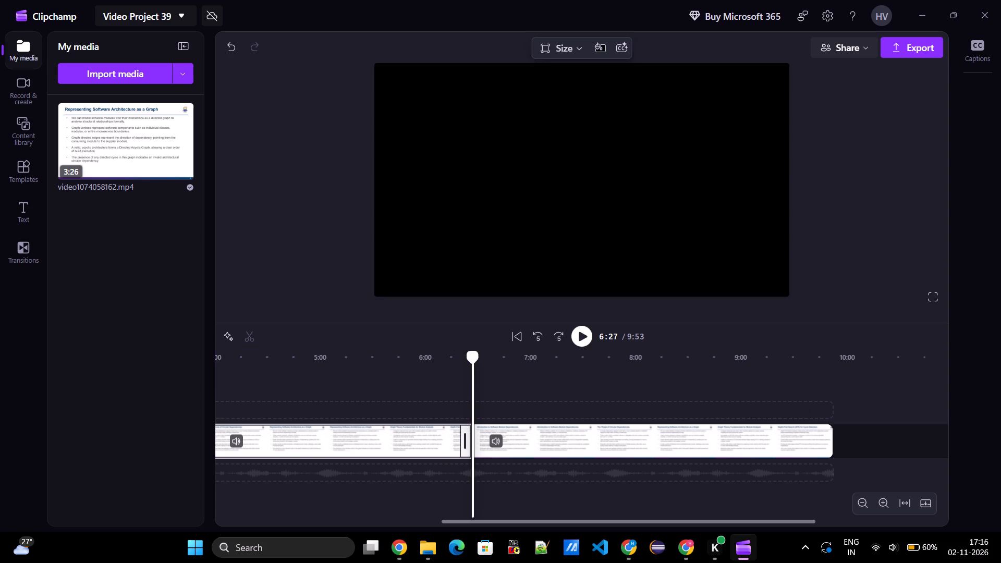
{"action": "left_click_drag", "start_coordinate": [464, 437], "coordinate": [458, 440]}
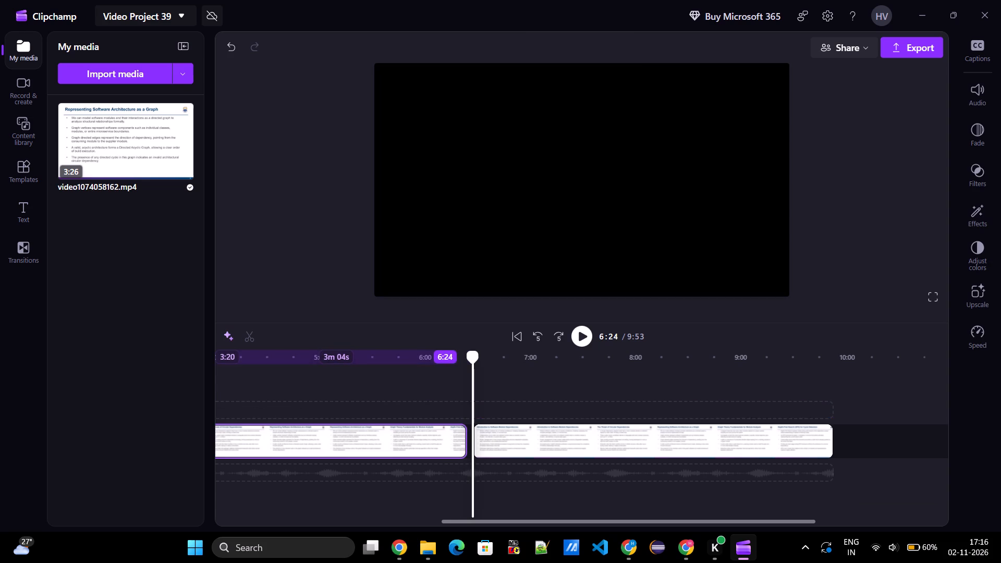
{"action": "left_click_drag", "start_coordinate": [458, 440], "coordinate": [454, 440]}
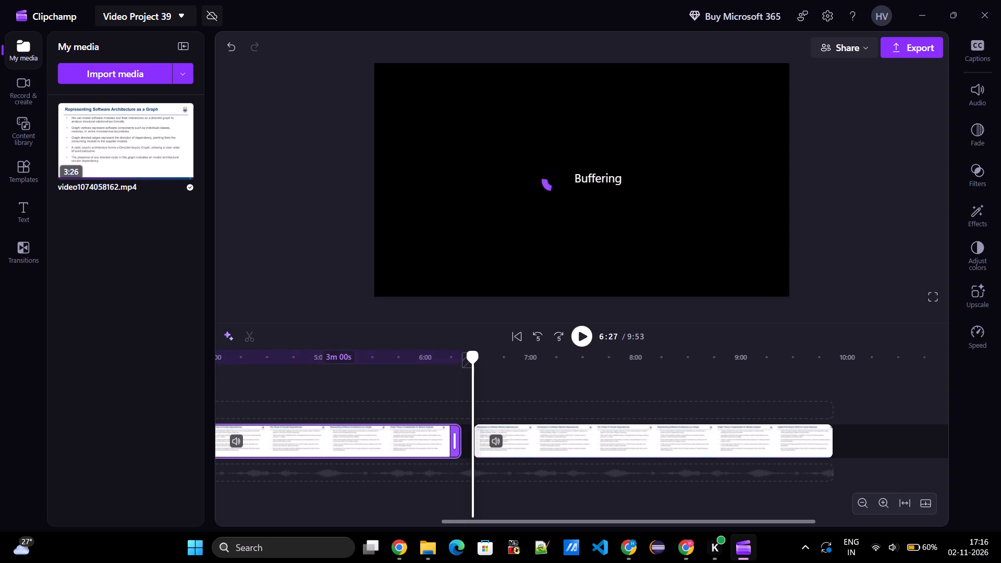
{"action": "left_click", "coordinate": [466, 440]}
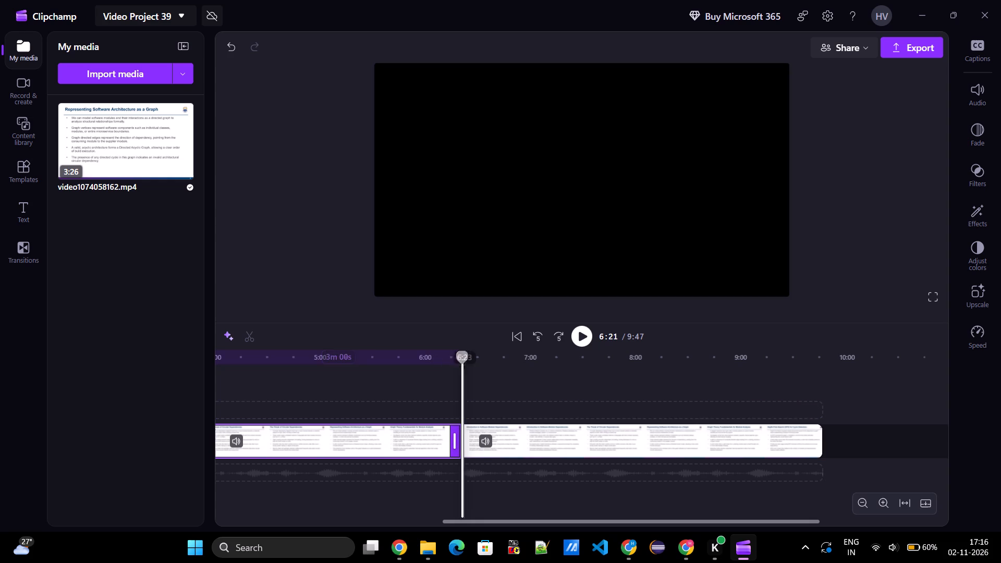
Remove the title-slide opening from the third clip by splitting it at 6:38, and close the gap it leaves.
{"action": "left_click_drag", "start_coordinate": [462, 353], "coordinate": [470, 356]}
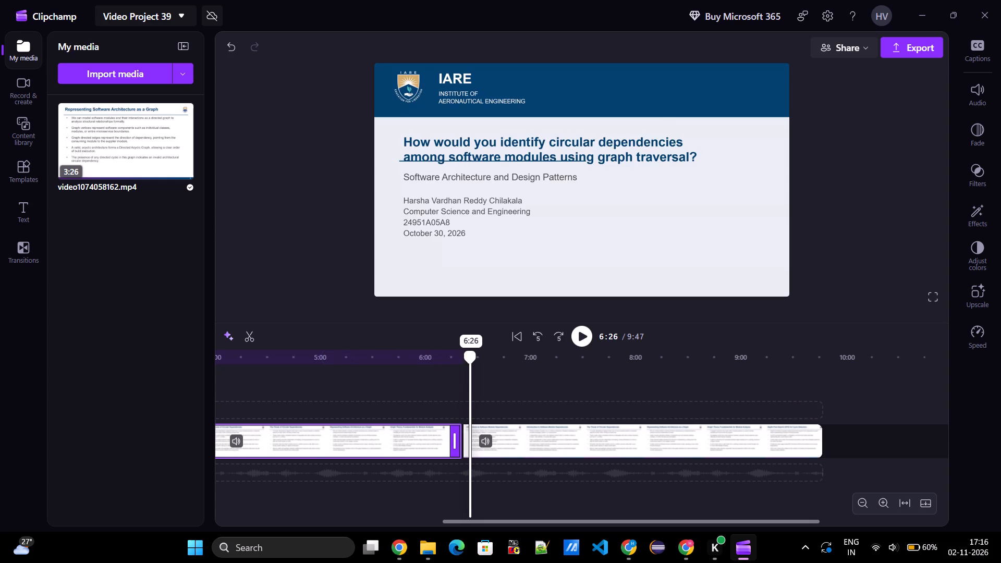
{"action": "left_click_drag", "start_coordinate": [470, 356], "coordinate": [483, 361]}
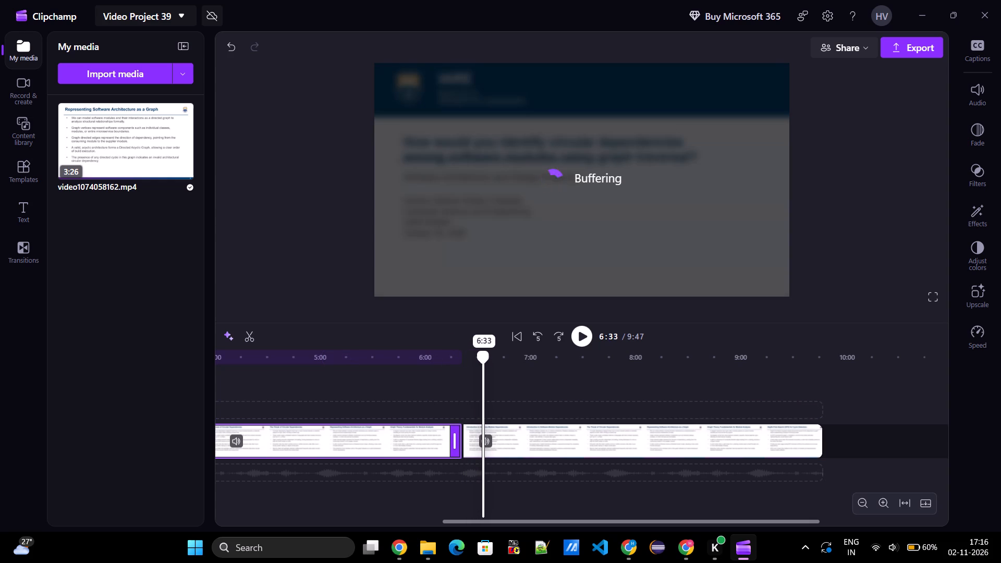
{"action": "left_click_drag", "start_coordinate": [483, 361], "coordinate": [486, 364]}
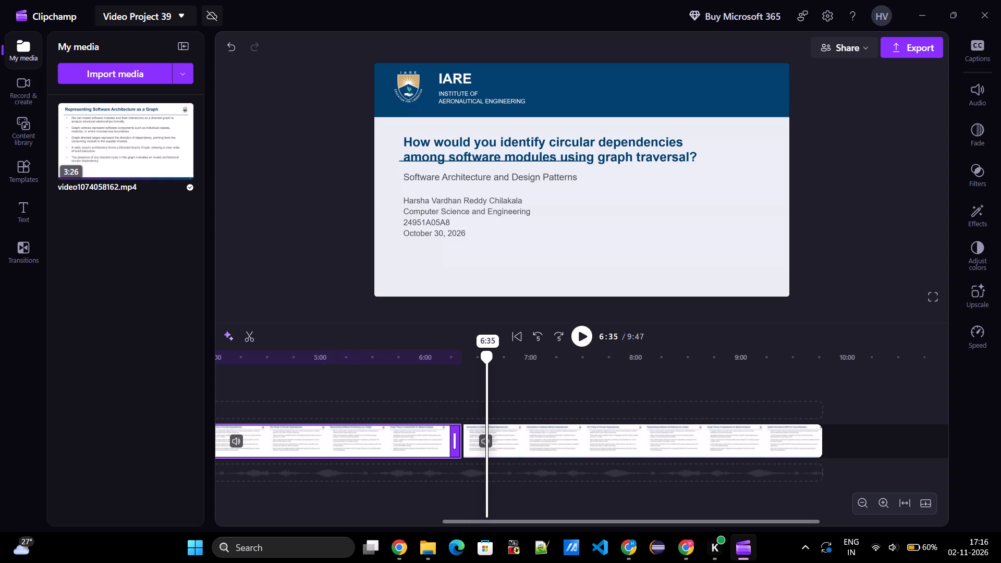
{"action": "left_click_drag", "start_coordinate": [486, 364], "coordinate": [489, 364]}
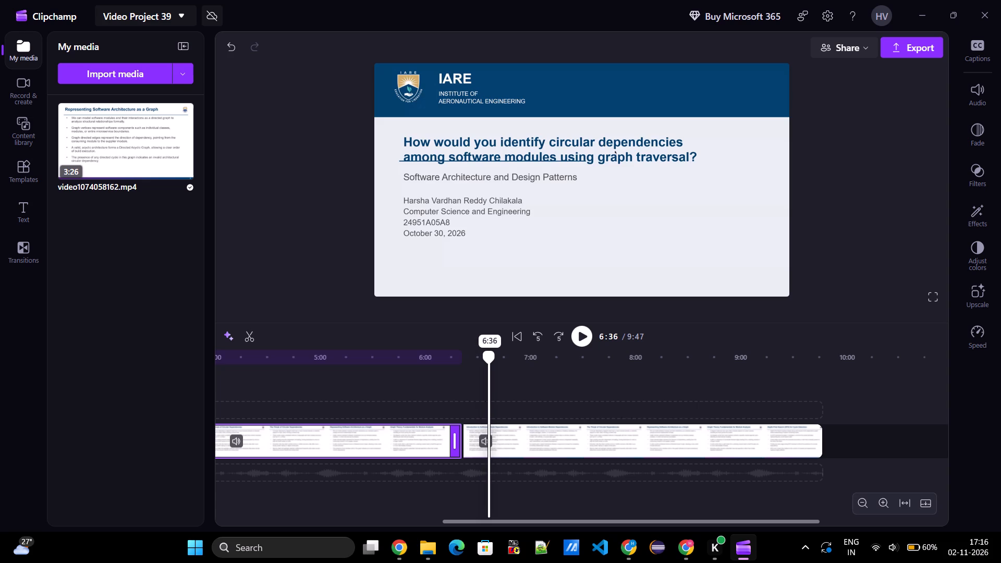
{"action": "left_click_drag", "start_coordinate": [489, 364], "coordinate": [493, 364]}
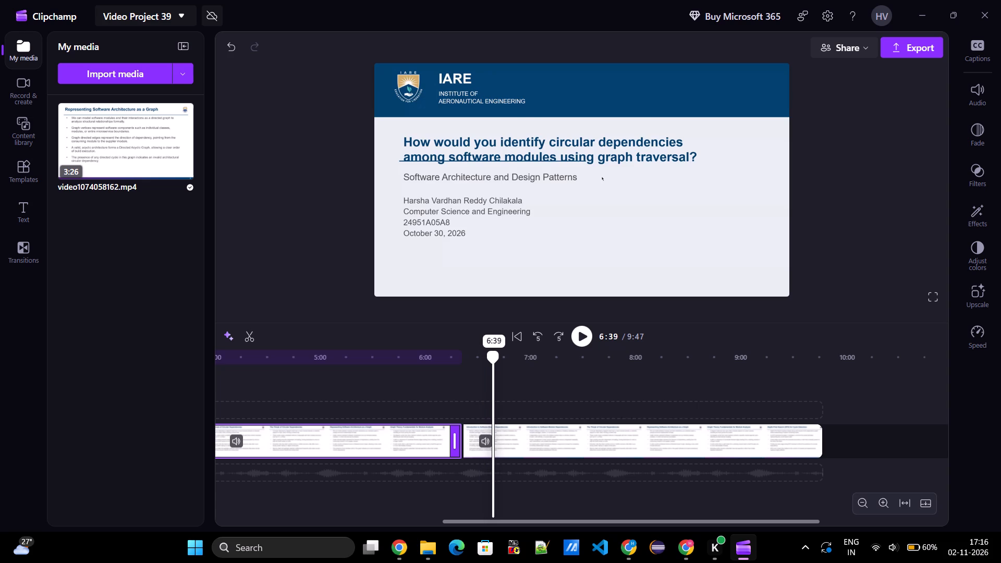
{"action": "left_click_drag", "start_coordinate": [493, 364], "coordinate": [497, 364]}
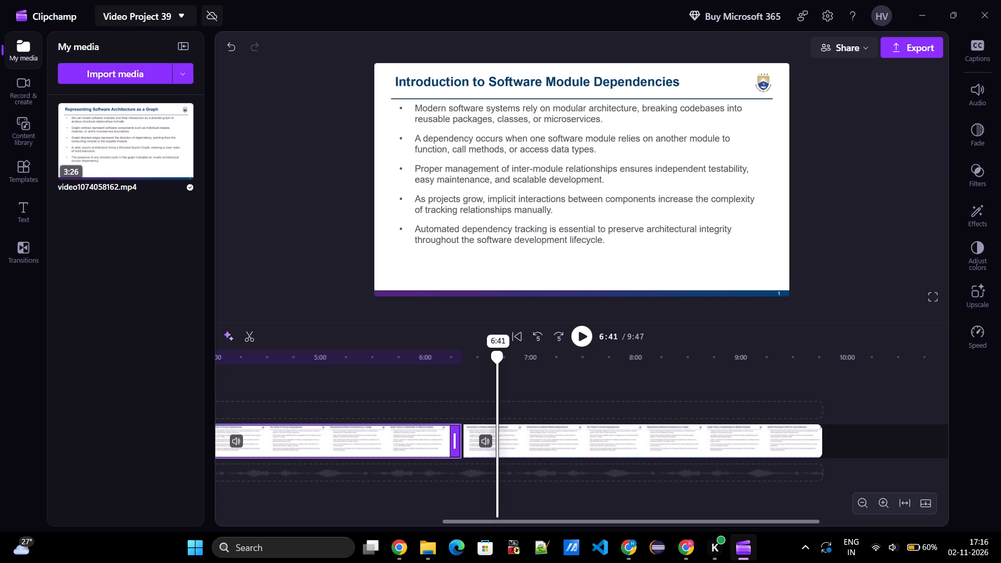
{"action": "left_click_drag", "start_coordinate": [497, 364], "coordinate": [492, 360]}
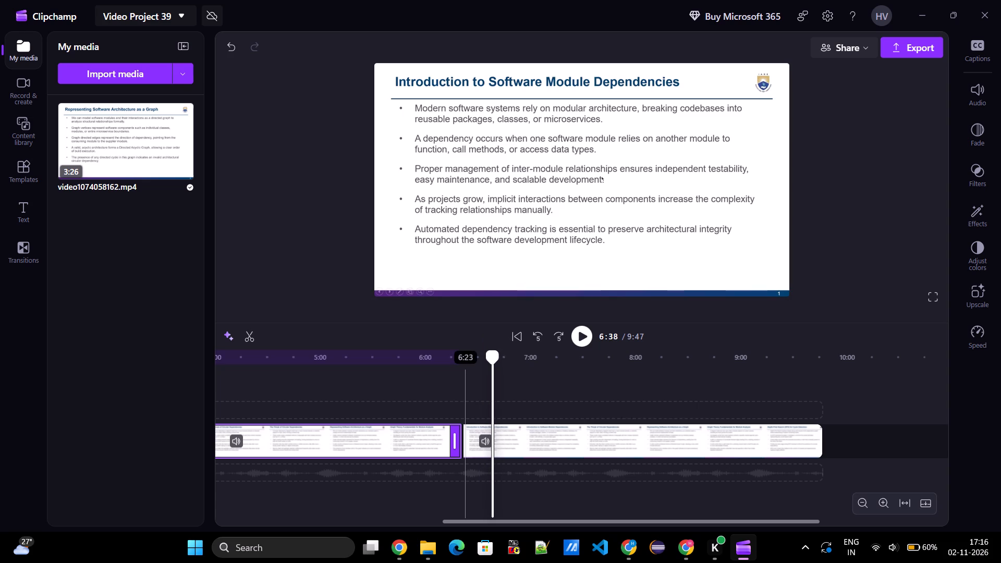
{"action": "left_click", "coordinate": [250, 334]}
{"action": "left_click", "coordinate": [484, 448]}
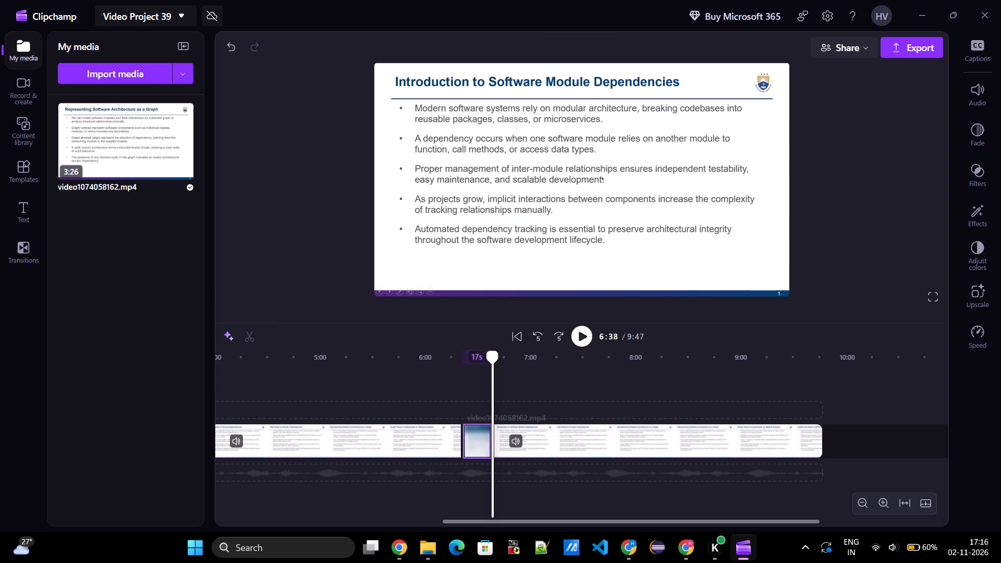
{"action": "key", "text": "Delete"}
{"action": "left_click", "coordinate": [477, 444]}
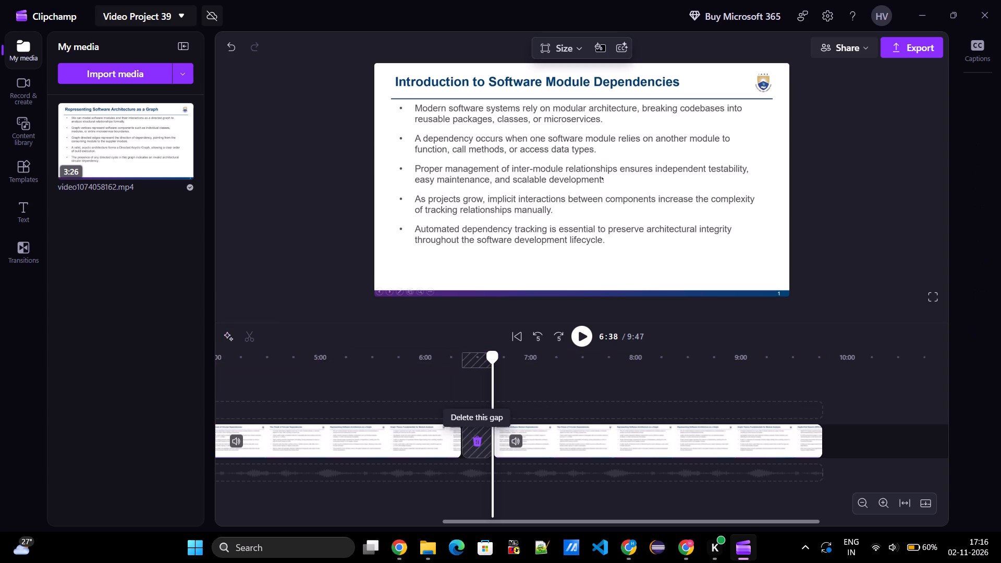
Review the timeline and play across both clip joins, starting from about 3:18 and about 6:17.
{"action": "scroll", "coordinate": [477, 444], "scroll_direction": "right", "scroll_amount": 11}
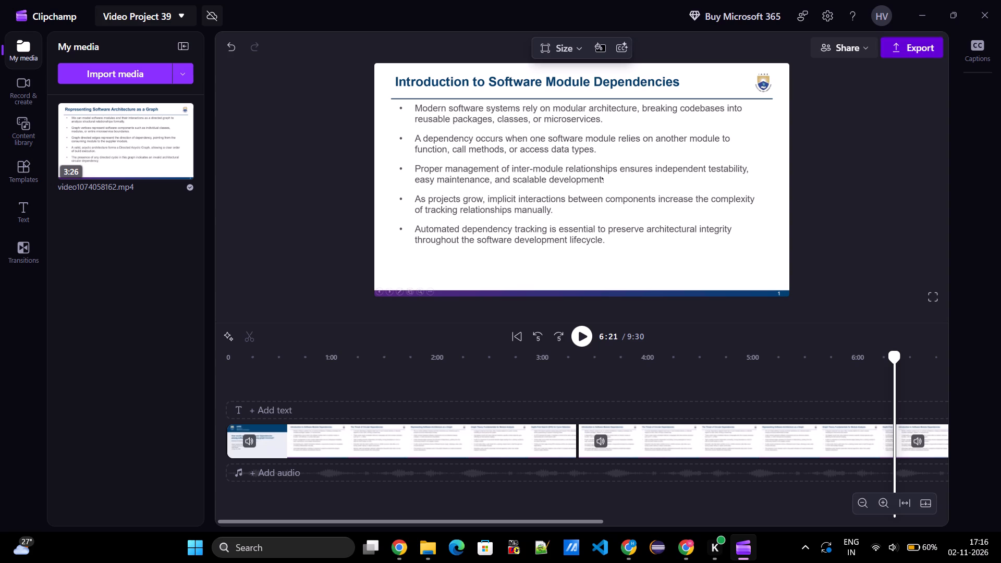
{"action": "scroll", "coordinate": [668, 409], "scroll_direction": "left", "scroll_amount": 2}
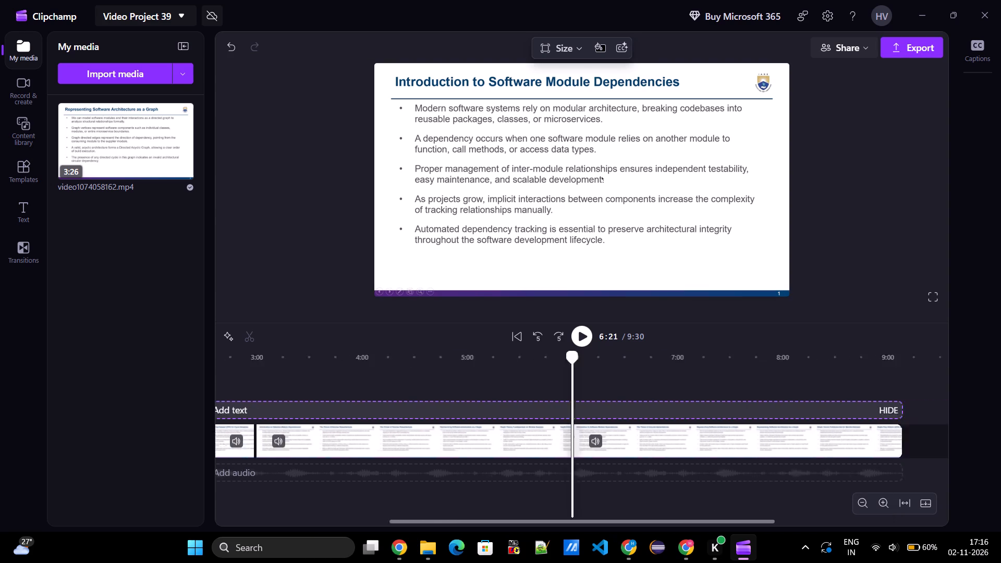
{"action": "scroll", "coordinate": [668, 409], "scroll_direction": "left", "scroll_amount": 2}
{"action": "scroll", "coordinate": [365, 381], "scroll_direction": "right", "scroll_amount": 8}
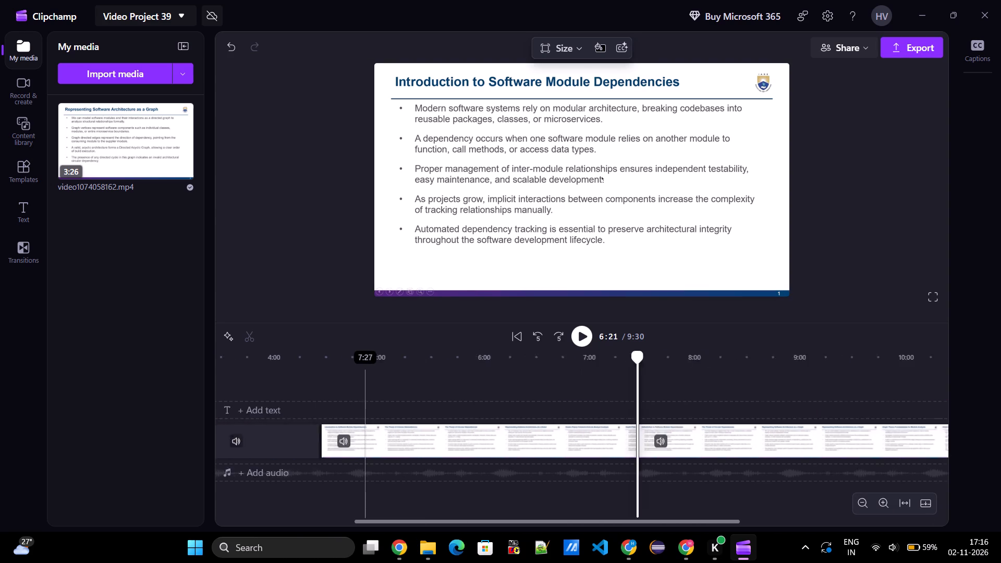
{"action": "scroll", "coordinate": [365, 381], "scroll_direction": "right", "scroll_amount": 4}
{"action": "left_click", "coordinate": [573, 375]}
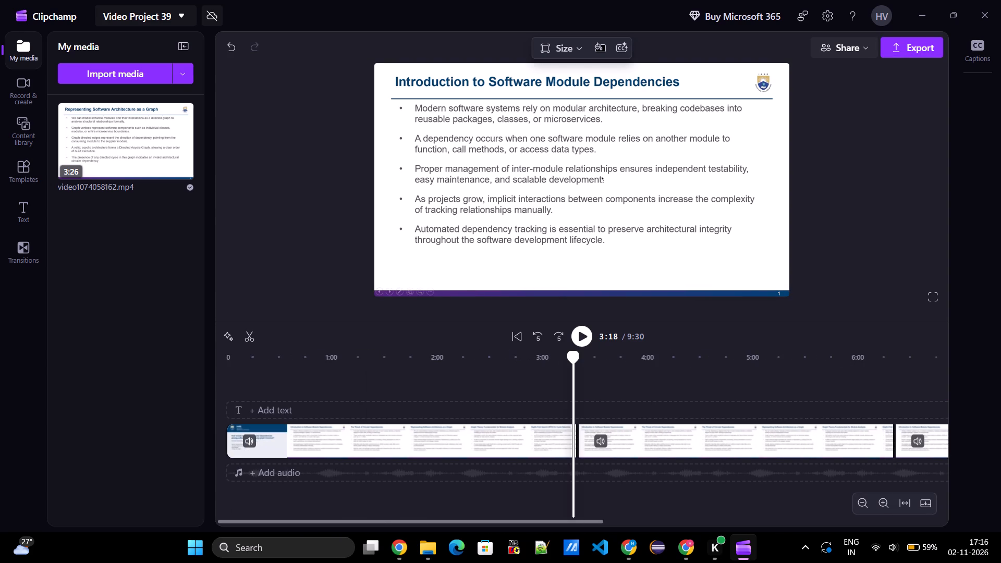
{"action": "key", "text": "space"}
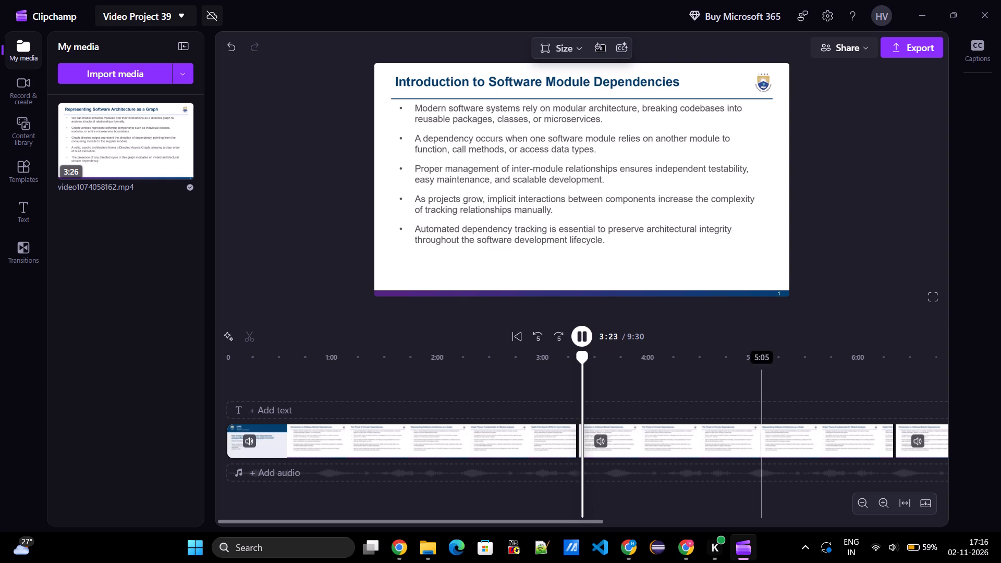
{"action": "left_click", "coordinate": [887, 378]}
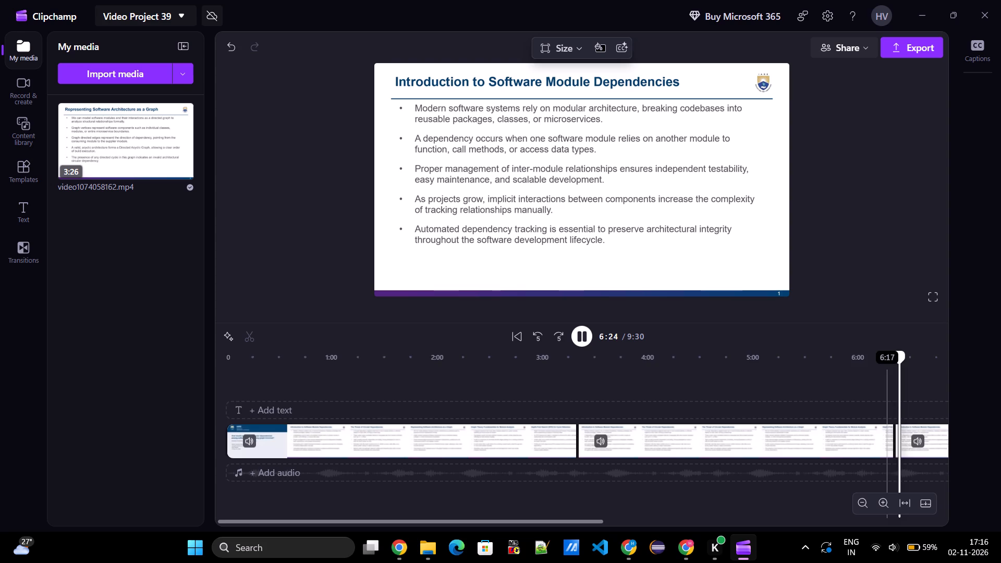
{"action": "scroll", "coordinate": [887, 378], "scroll_direction": "left", "scroll_amount": 5}
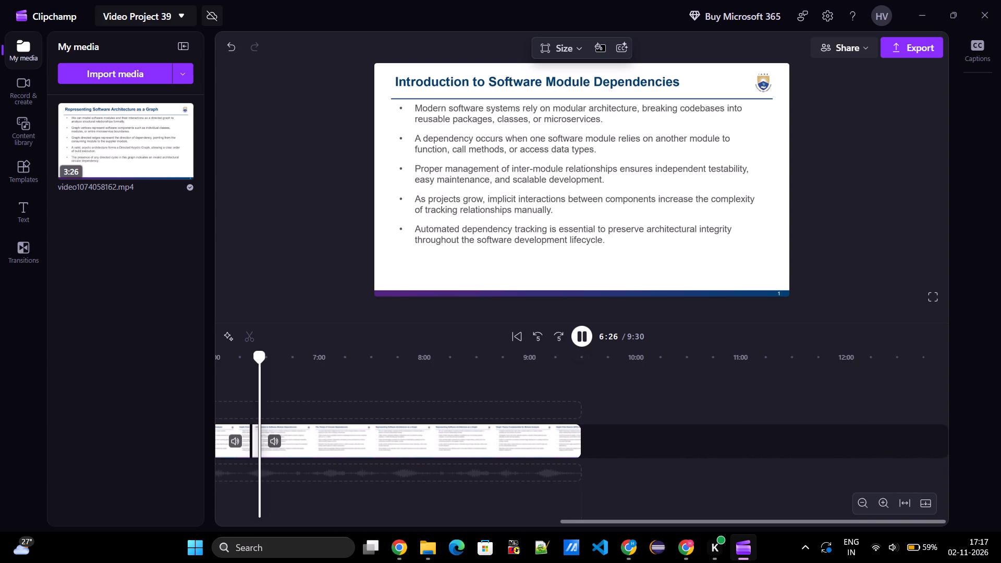
Export the video at 1080p with the file name Video Project 39.
{"action": "left_click", "coordinate": [912, 53]}
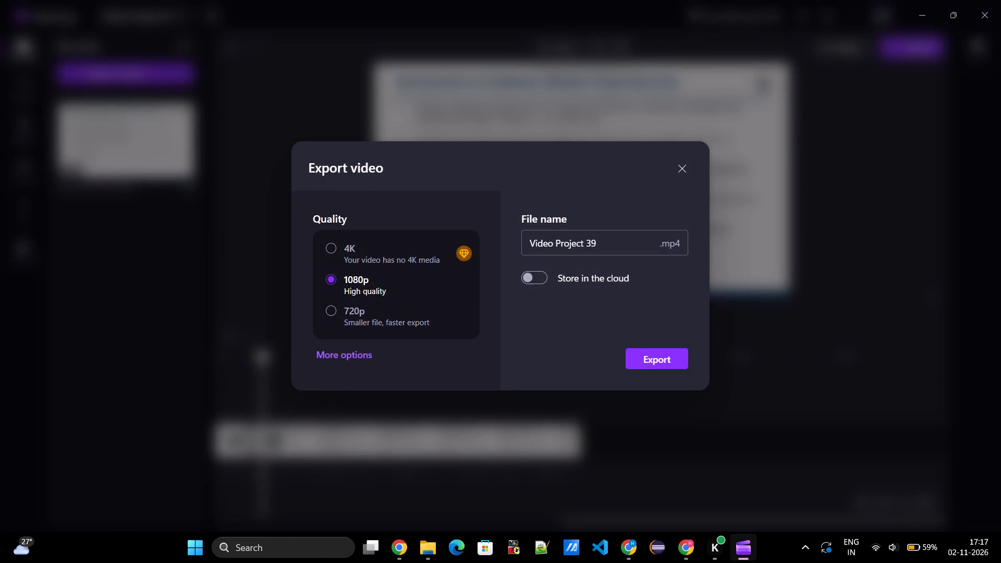
{"action": "left_click", "coordinate": [641, 357]}
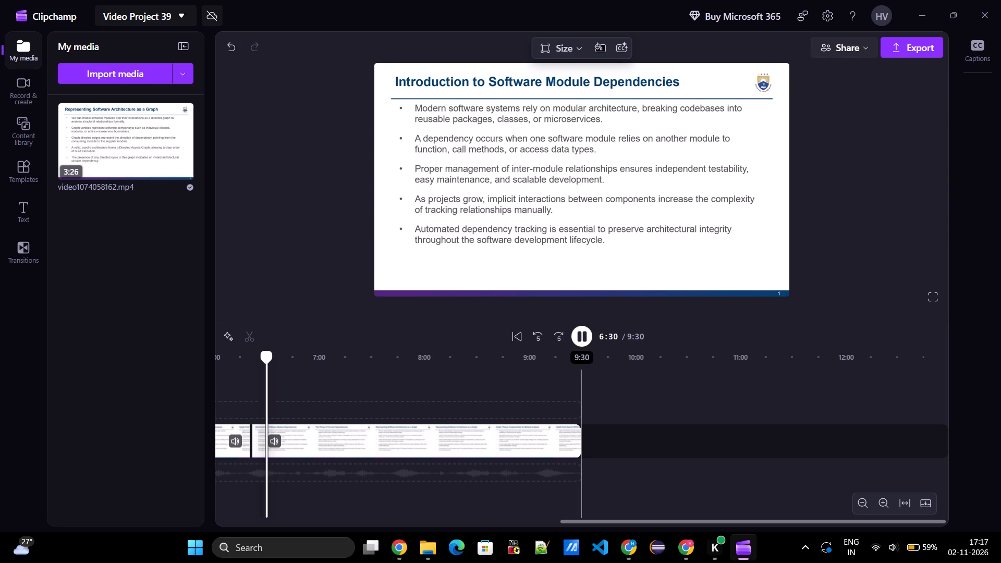
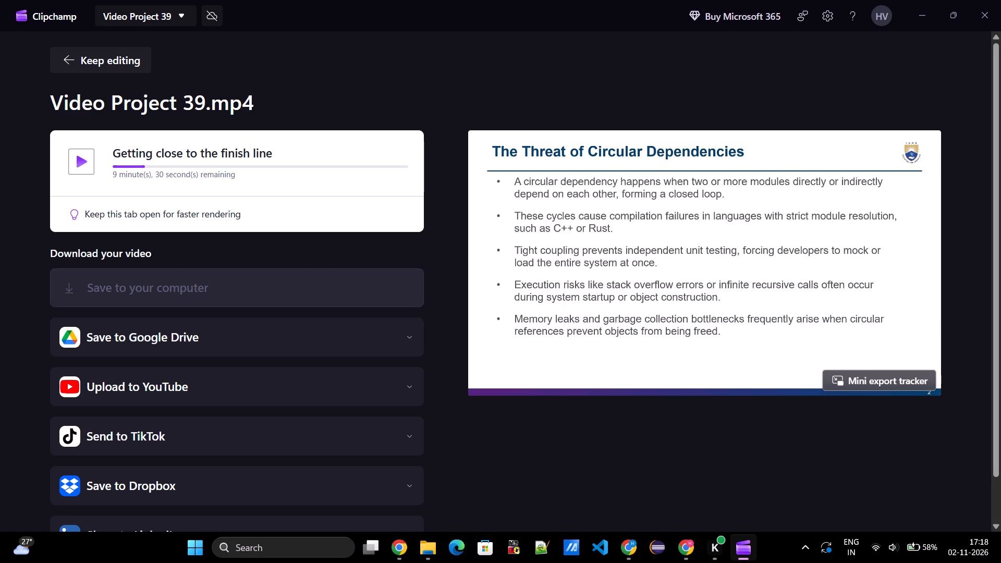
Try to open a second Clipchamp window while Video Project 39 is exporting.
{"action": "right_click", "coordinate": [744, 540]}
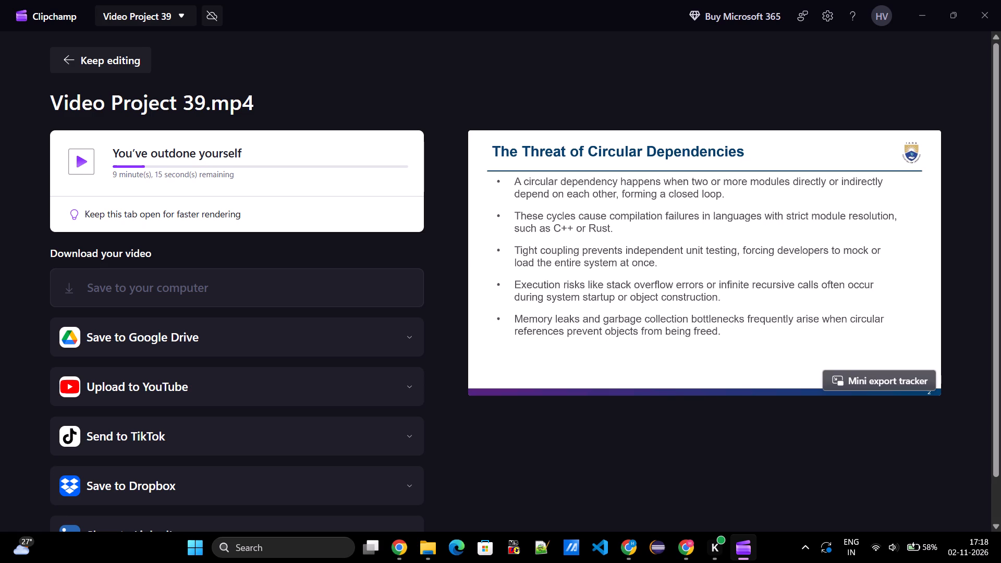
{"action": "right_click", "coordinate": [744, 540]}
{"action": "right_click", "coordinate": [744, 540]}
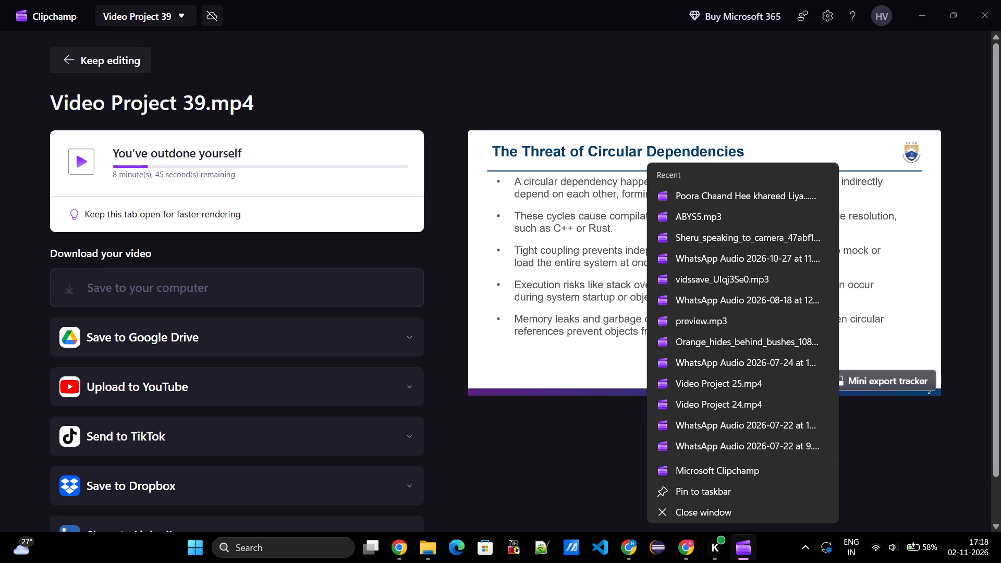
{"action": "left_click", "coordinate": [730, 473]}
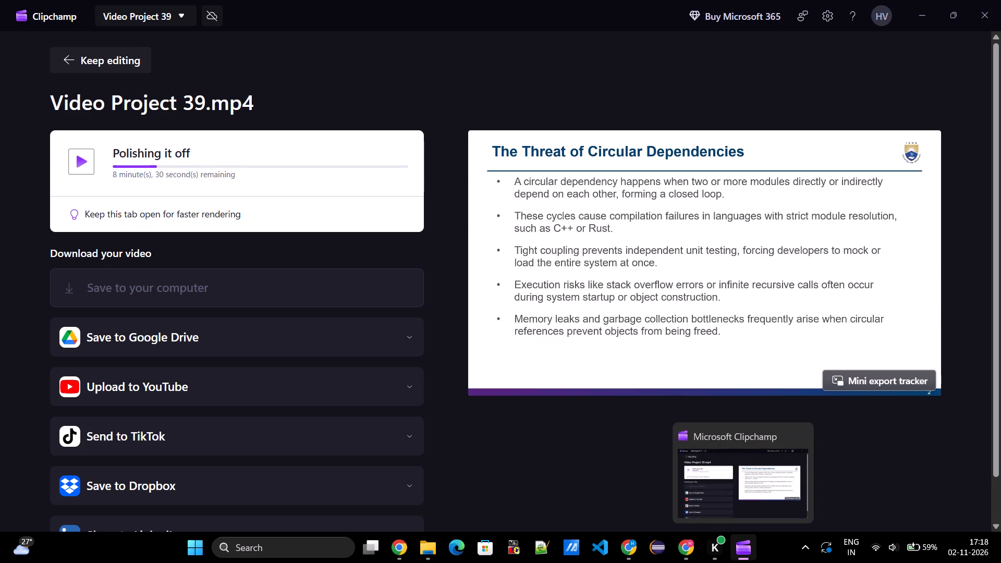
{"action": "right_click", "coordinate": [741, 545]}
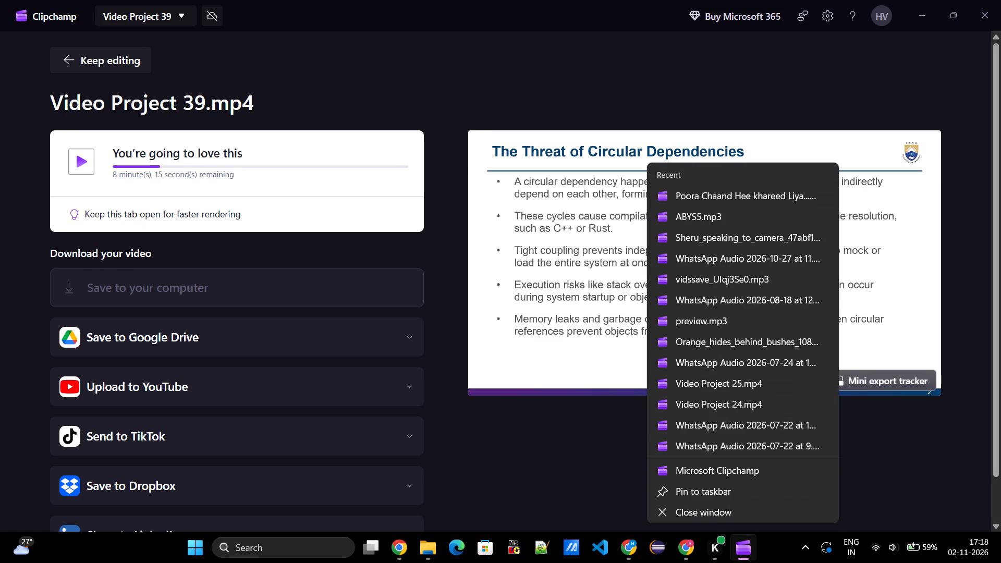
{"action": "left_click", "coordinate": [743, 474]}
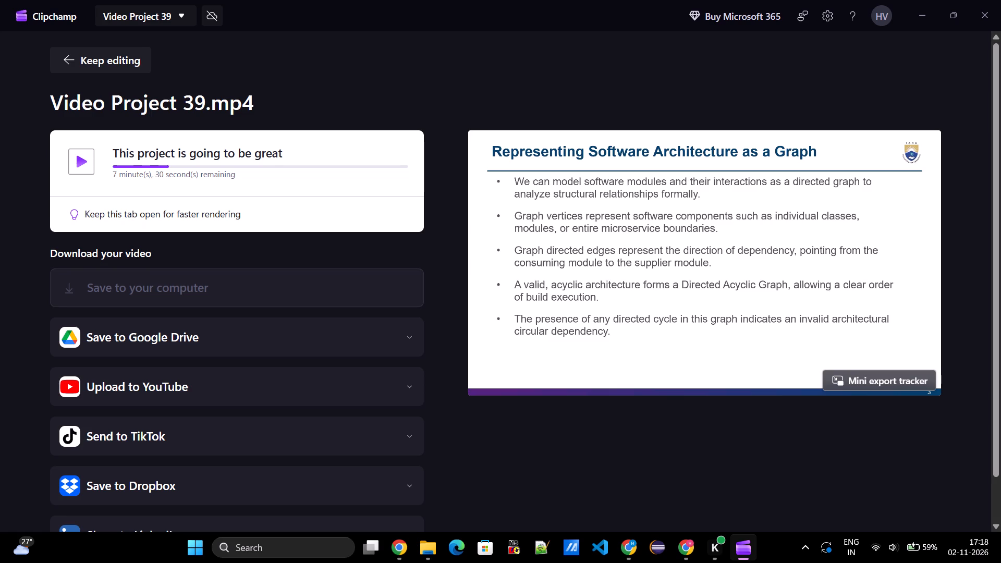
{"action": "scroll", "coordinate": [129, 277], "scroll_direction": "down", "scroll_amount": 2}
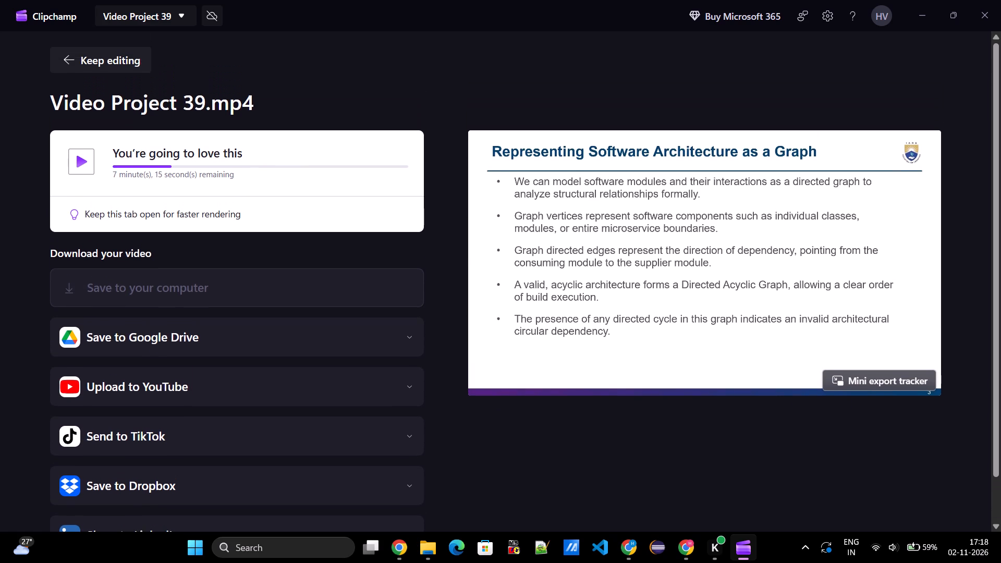
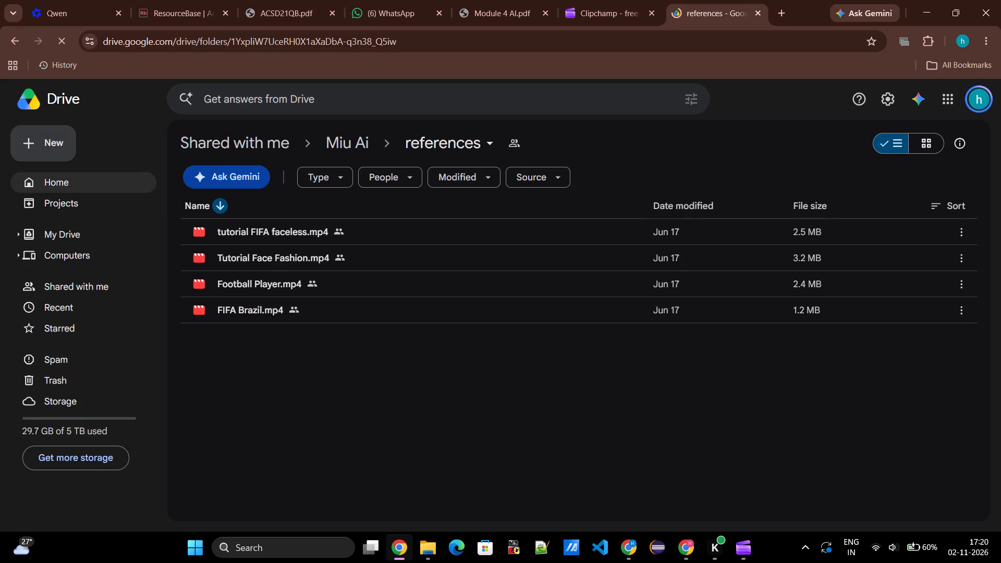
{"action": "double_click", "coordinate": [78, 177]}
{"action": "triple_click", "coordinate": [78, 177]}
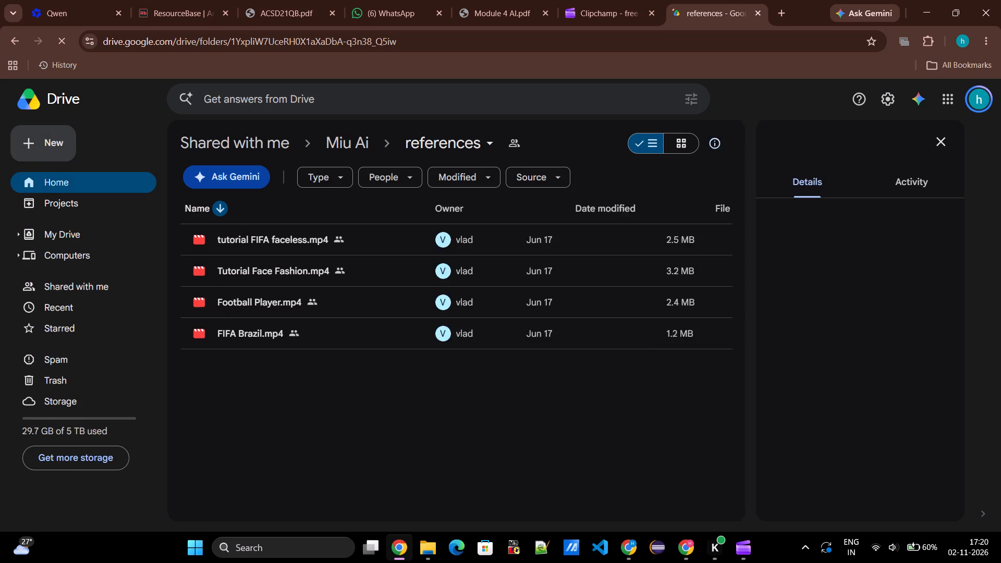
{"action": "left_click", "coordinate": [78, 177]}
{"action": "left_click", "coordinate": [78, 177]}
{"action": "left_click_drag", "start_coordinate": [78, 177], "coordinate": [78, 182]}
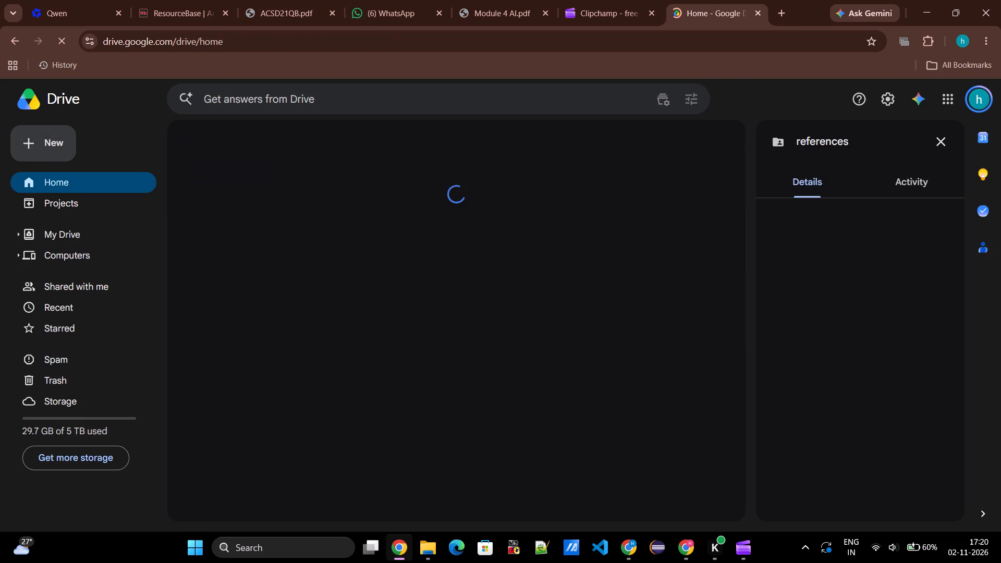
{"action": "left_click_drag", "start_coordinate": [78, 182], "coordinate": [363, 226]}
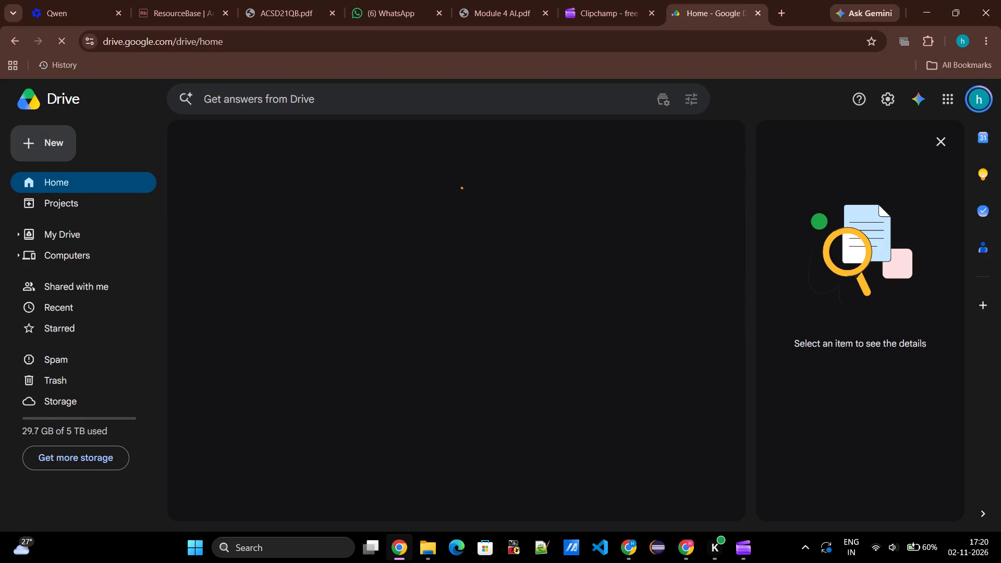
{"action": "left_click_drag", "start_coordinate": [363, 226], "coordinate": [385, 246]}
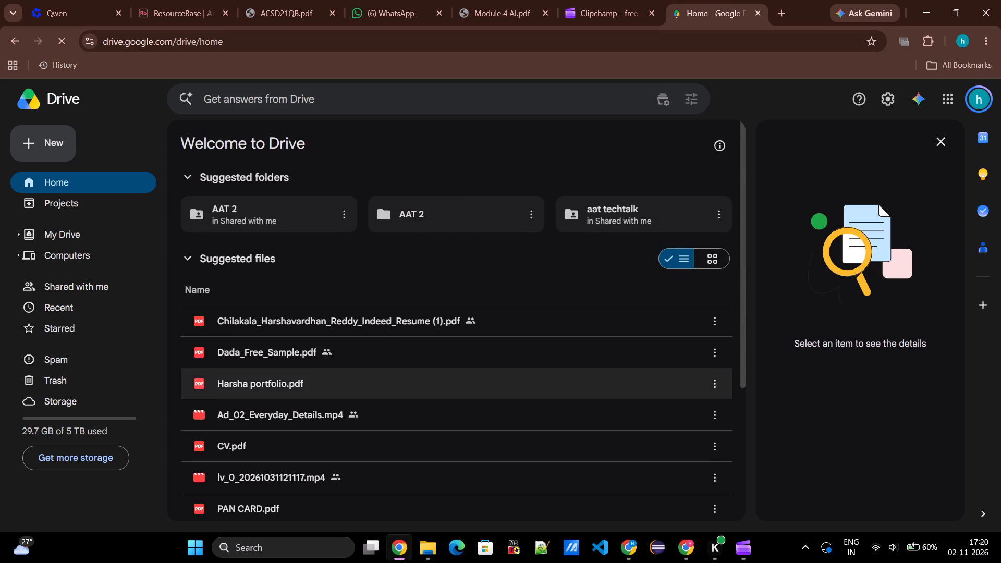
{"action": "scroll", "coordinate": [375, 385], "scroll_direction": "up", "scroll_amount": 1}
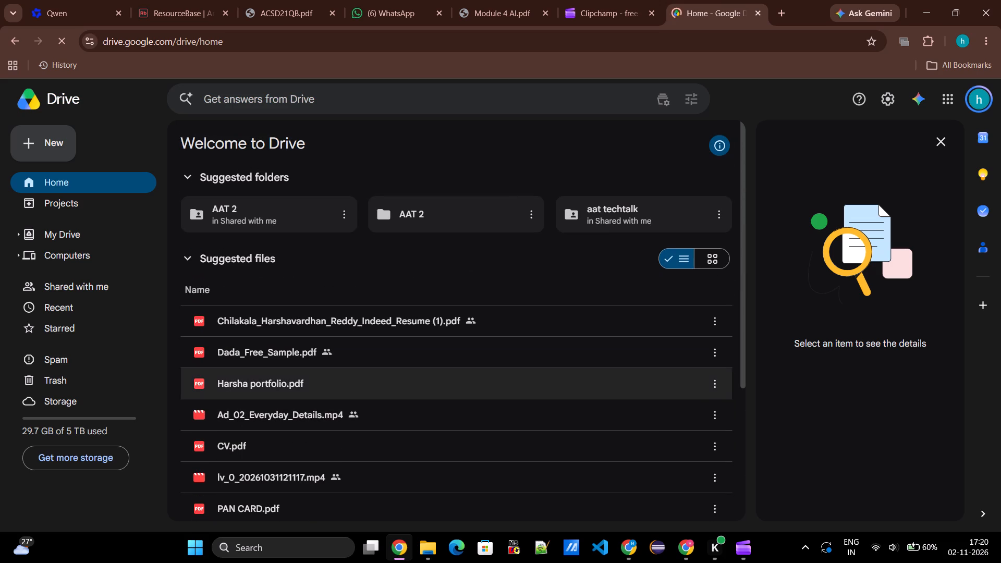
{"action": "scroll", "coordinate": [375, 385], "scroll_direction": "up", "scroll_amount": 1}
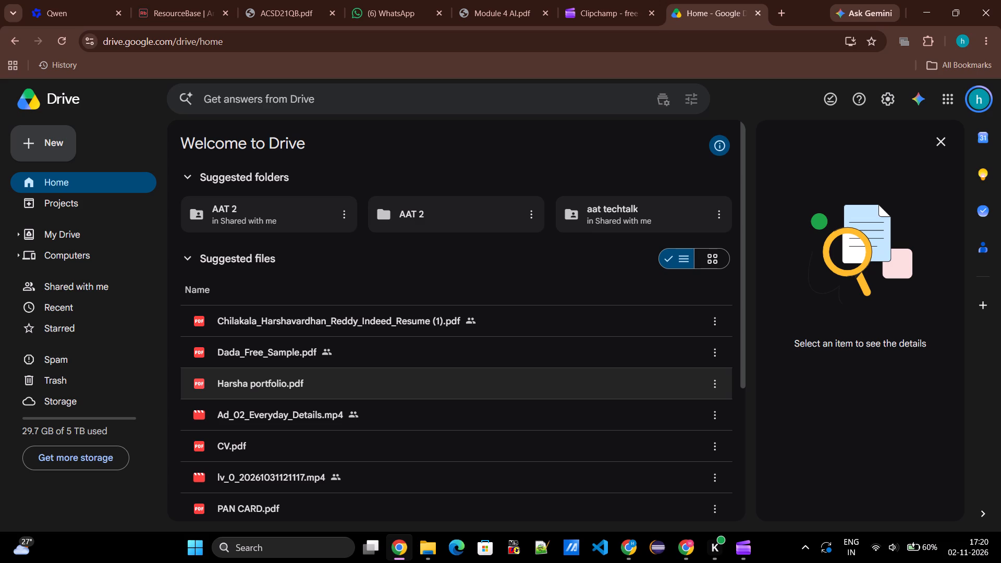
Switch back to Clipchamp and check the export progress of Video Project 39.
{"action": "key", "text": "alt+Tab"}
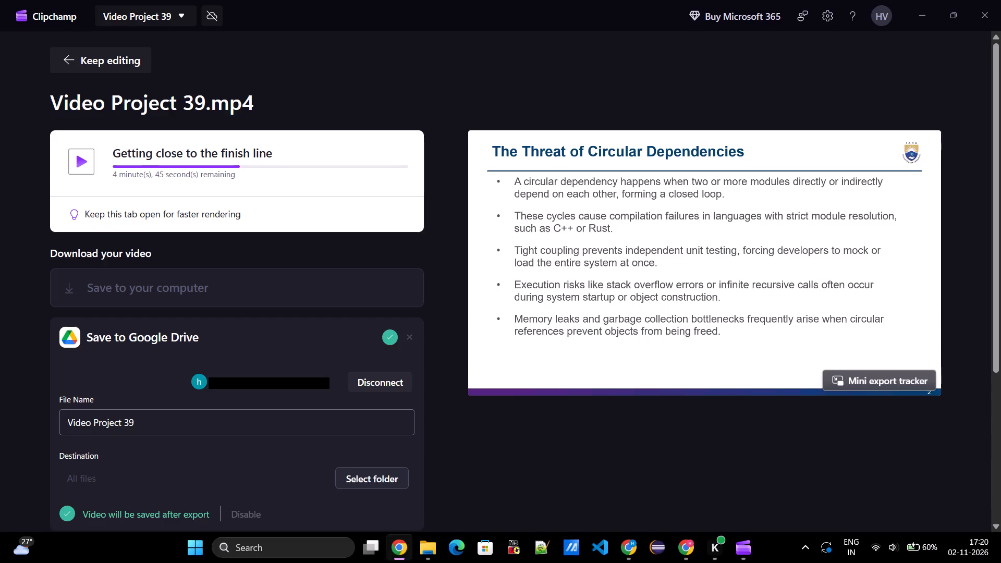
{"action": "scroll", "coordinate": [260, 444], "scroll_direction": "down", "scroll_amount": 1}
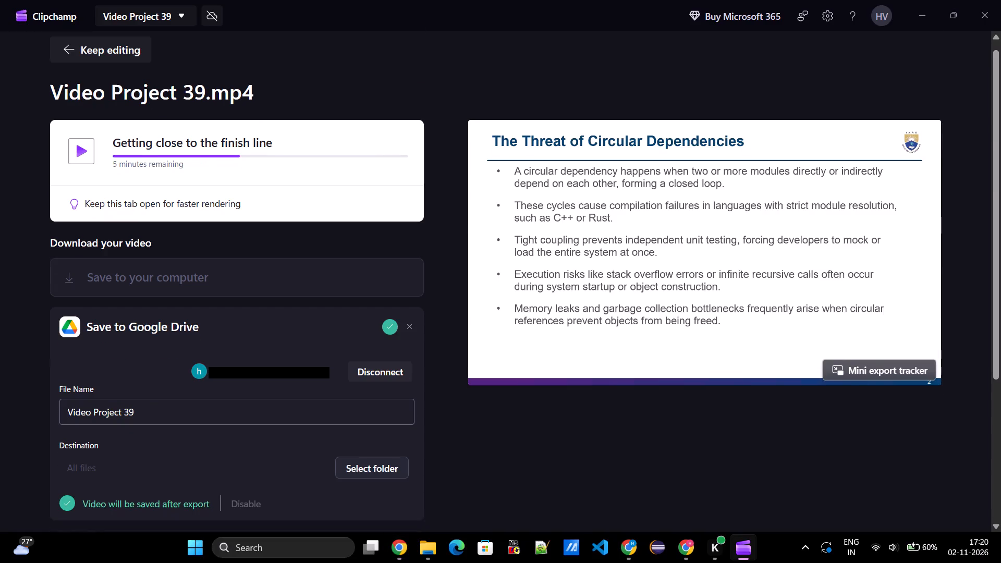
{"action": "scroll", "coordinate": [260, 444], "scroll_direction": "down", "scroll_amount": 1}
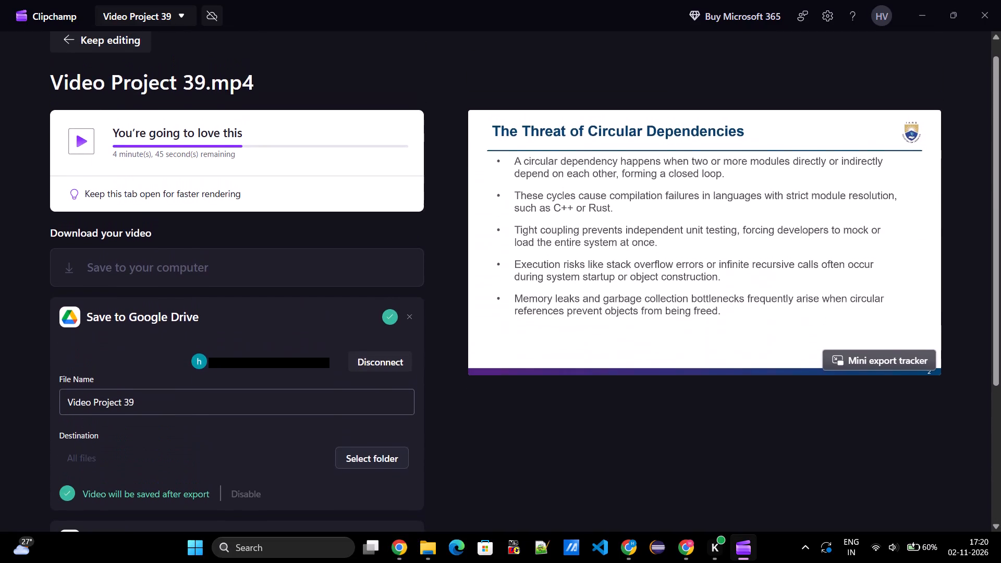
{"action": "scroll", "coordinate": [260, 444], "scroll_direction": "down", "scroll_amount": 3}
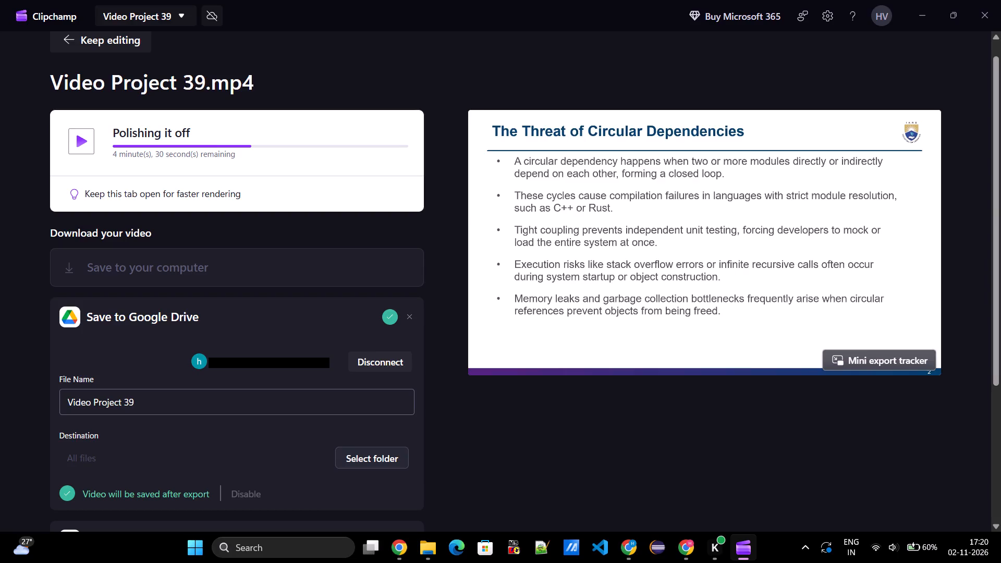
{"action": "key", "text": "alt+Tab"}
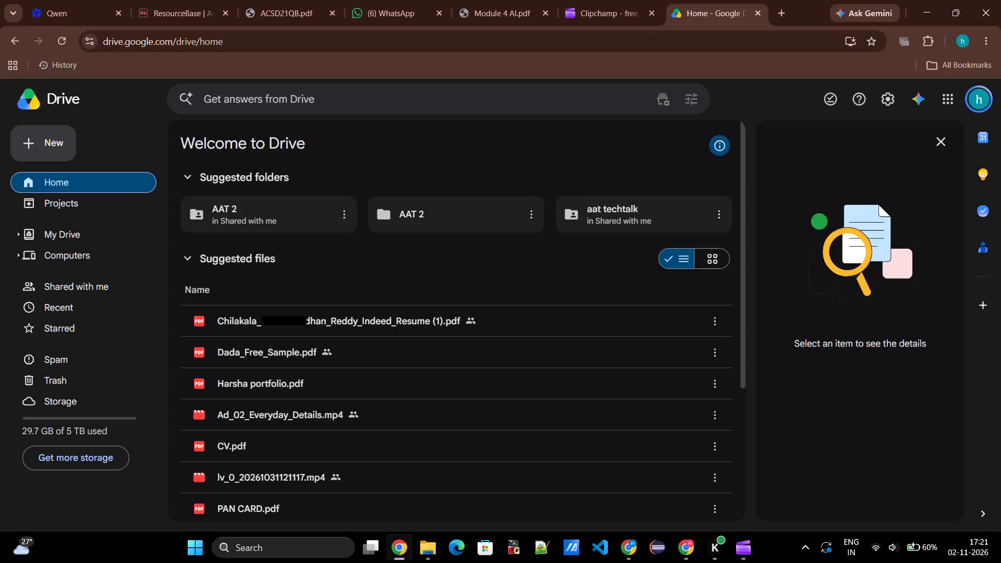
{"action": "key", "text": "alt+Tab"}
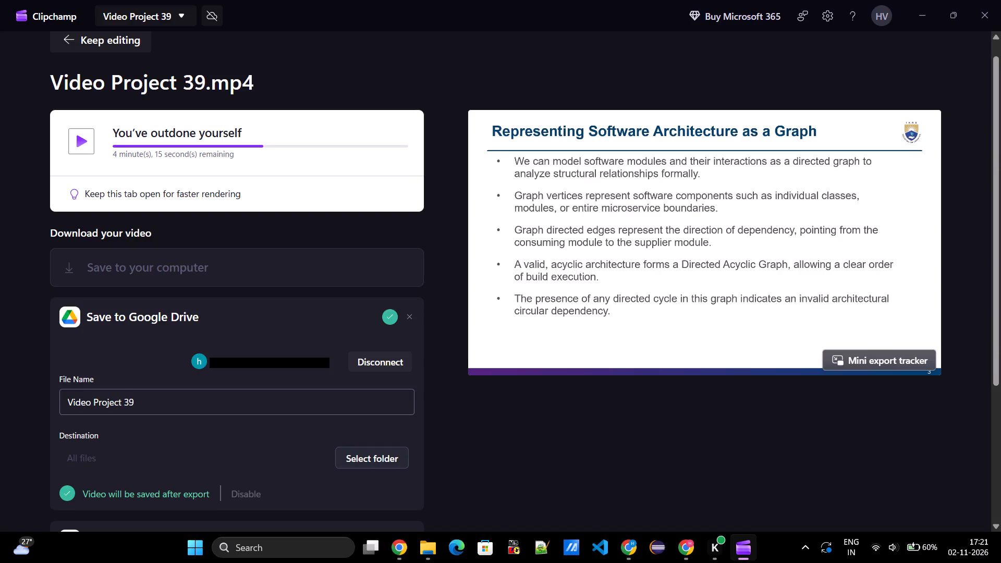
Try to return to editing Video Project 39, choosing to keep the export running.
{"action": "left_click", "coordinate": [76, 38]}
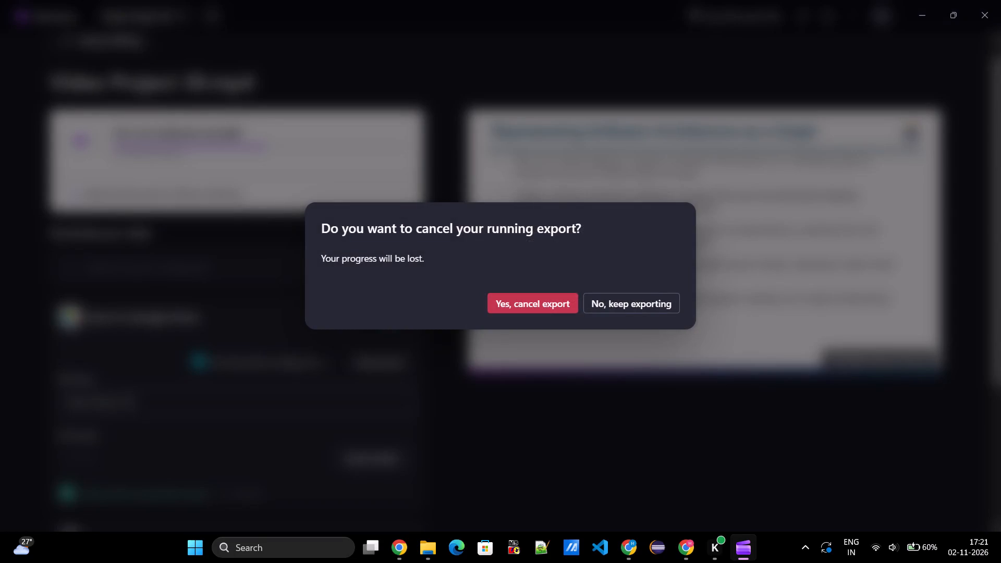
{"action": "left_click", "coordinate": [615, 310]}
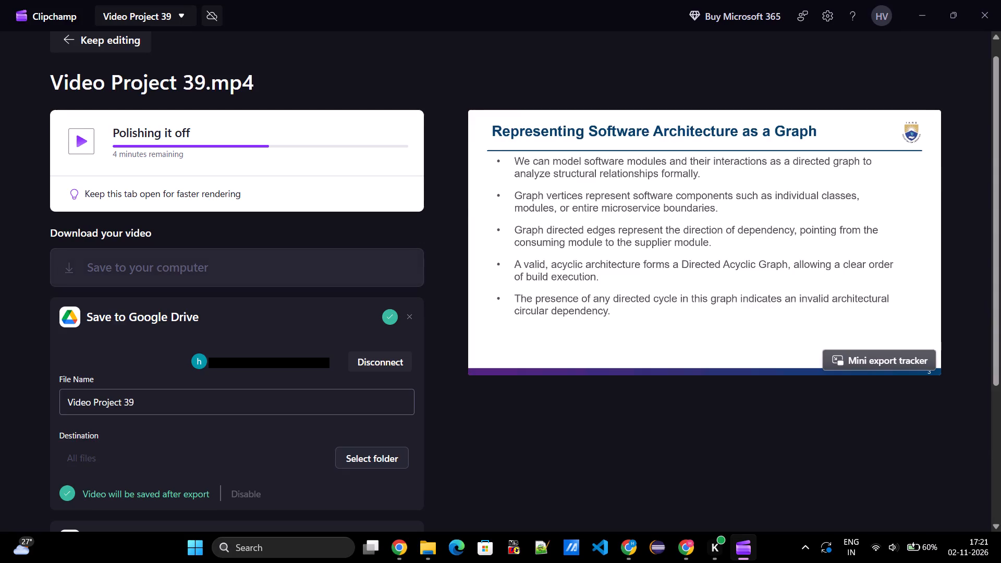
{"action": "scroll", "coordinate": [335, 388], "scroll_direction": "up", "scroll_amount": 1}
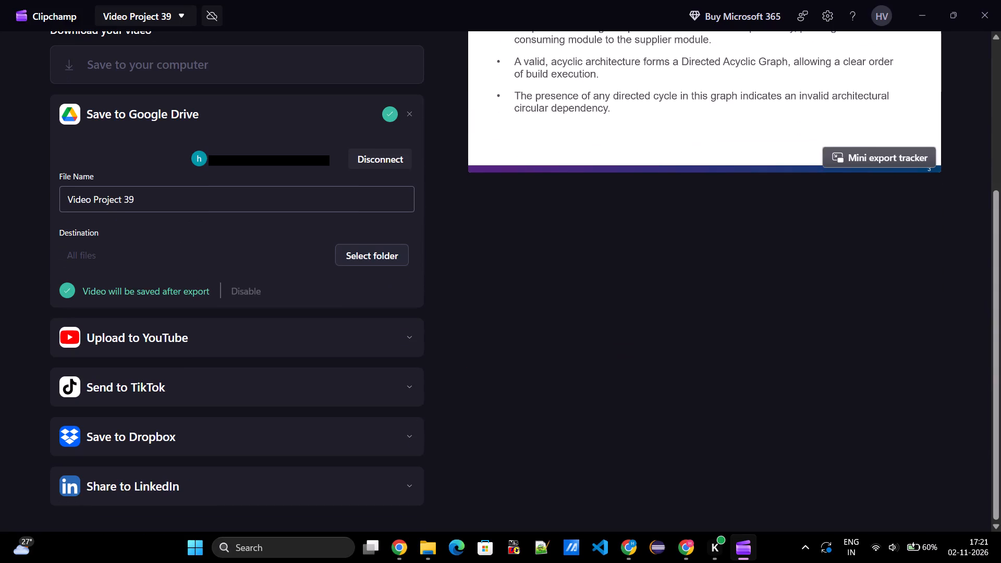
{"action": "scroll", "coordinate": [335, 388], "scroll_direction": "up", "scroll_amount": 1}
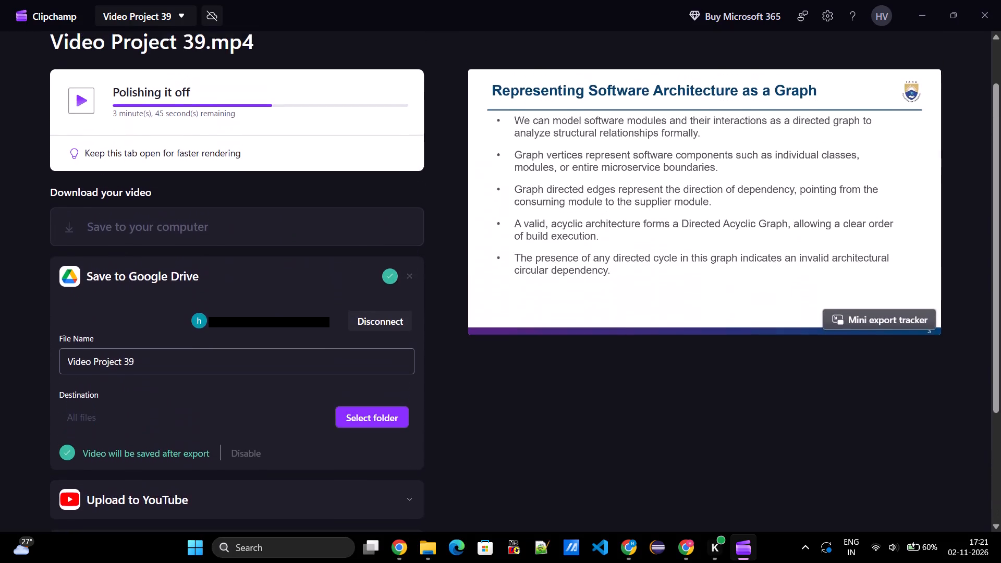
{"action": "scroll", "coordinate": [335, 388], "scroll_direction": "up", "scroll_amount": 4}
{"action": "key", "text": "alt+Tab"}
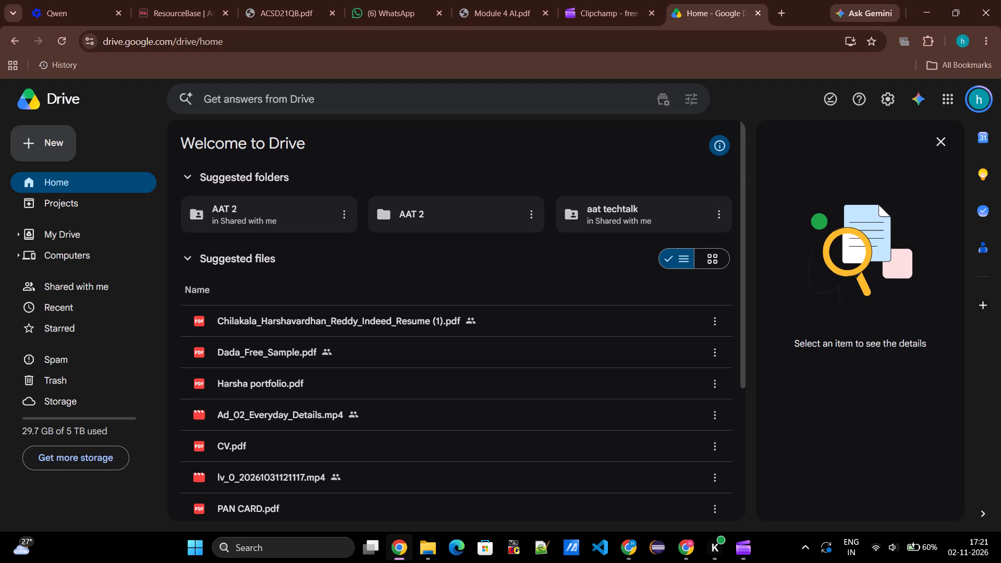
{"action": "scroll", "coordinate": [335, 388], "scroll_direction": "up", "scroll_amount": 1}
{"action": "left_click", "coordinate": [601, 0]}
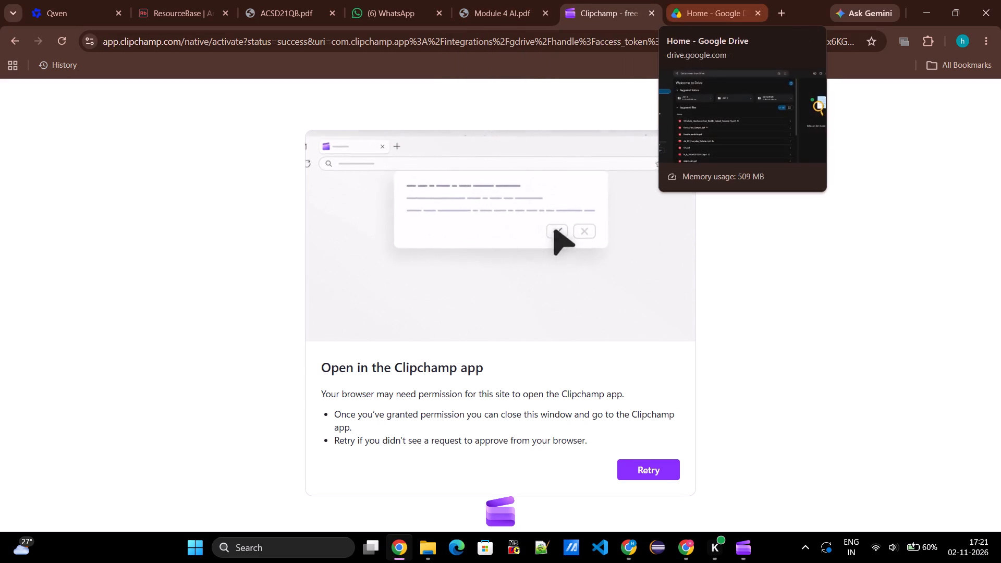
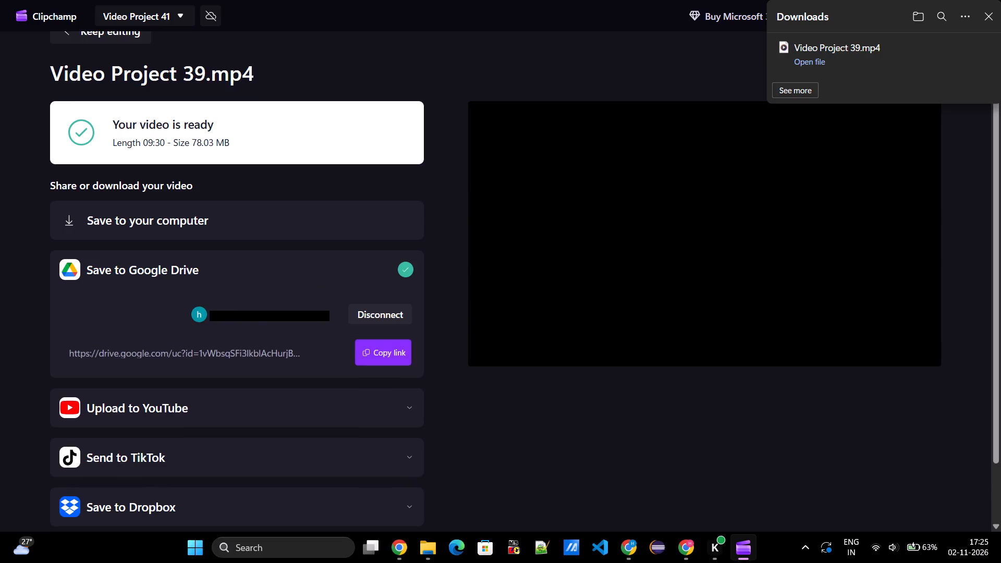
Copy the Google Drive share link of the exported Video Project 39.
{"action": "left_click", "coordinate": [383, 348]}
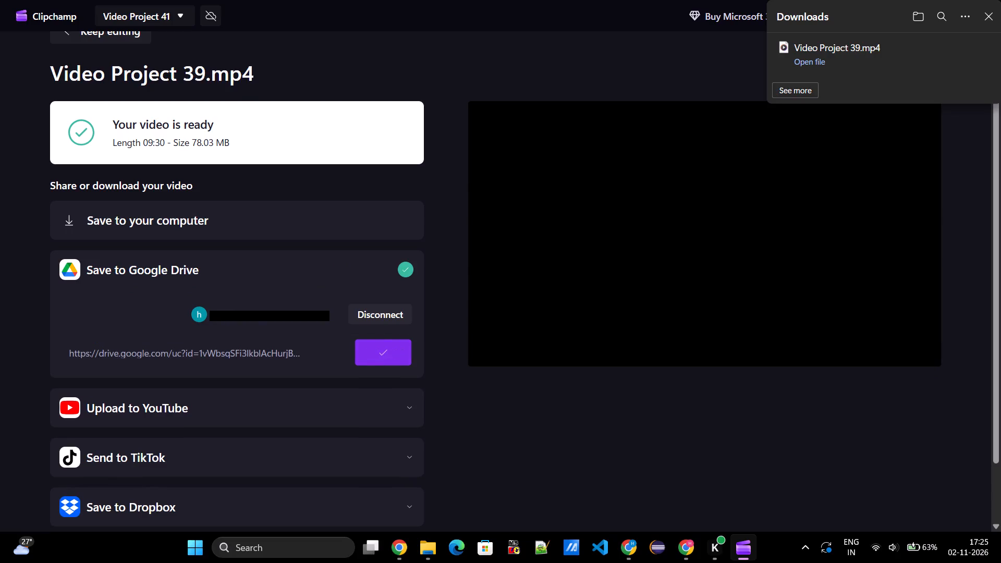
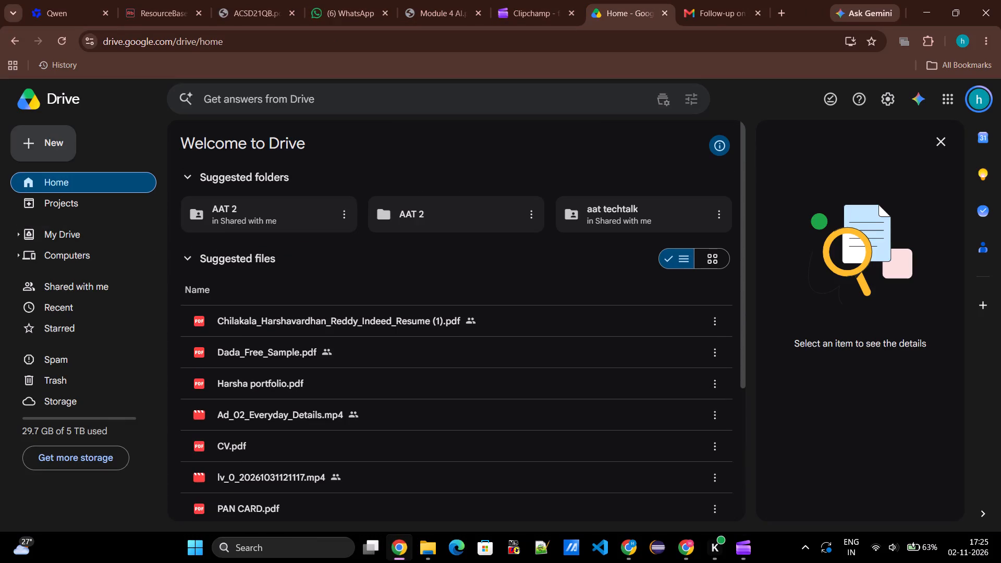
Open the first suggested AAT 2 folder, the one with the shared-folder icon, in Google Drive.
{"action": "double_click", "coordinate": [238, 210]}
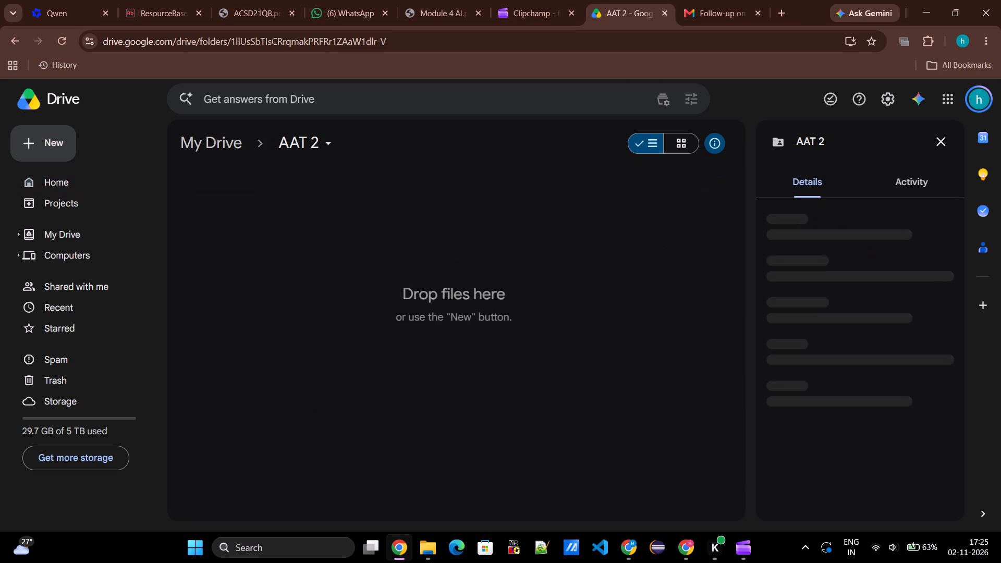
{"action": "left_click", "coordinate": [380, 258]}
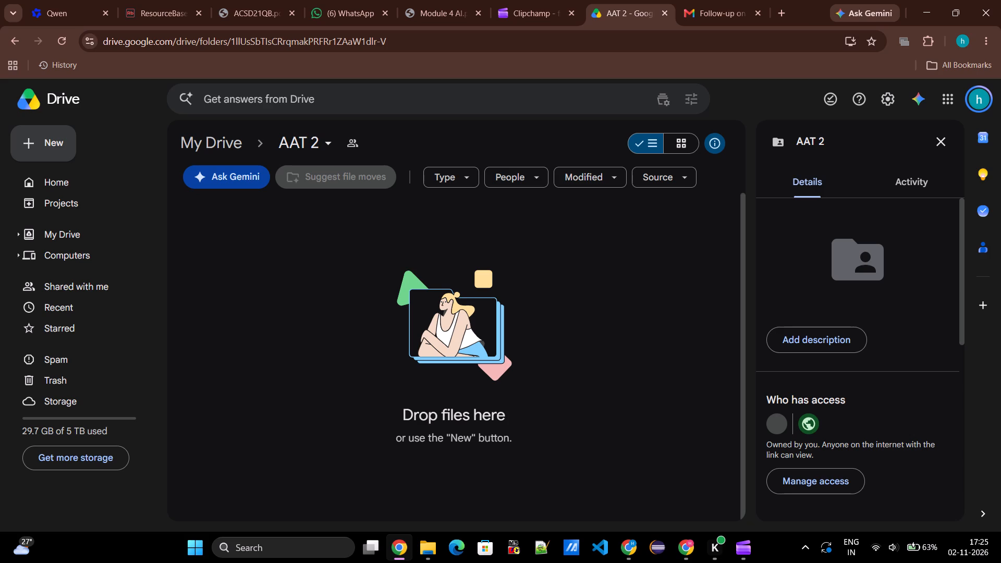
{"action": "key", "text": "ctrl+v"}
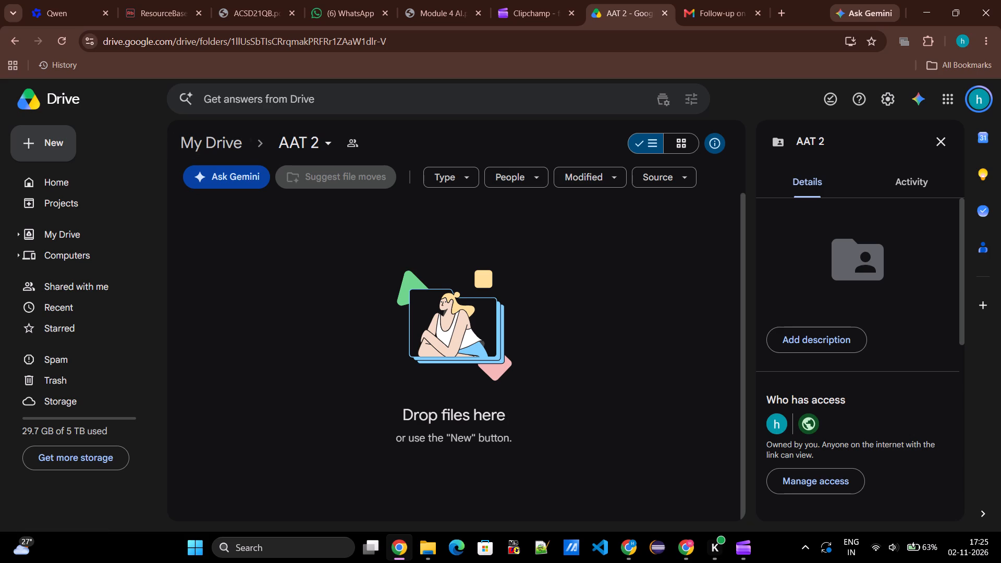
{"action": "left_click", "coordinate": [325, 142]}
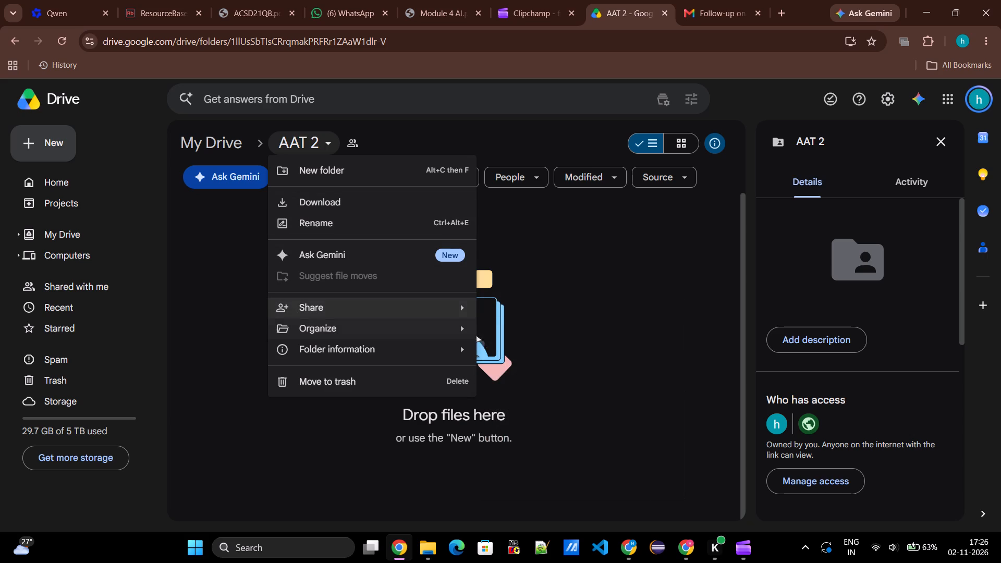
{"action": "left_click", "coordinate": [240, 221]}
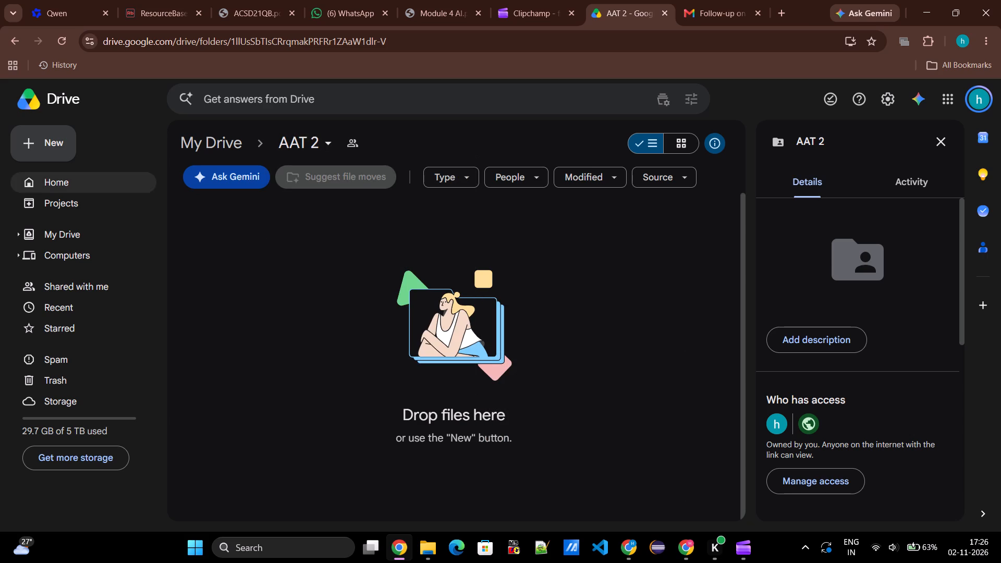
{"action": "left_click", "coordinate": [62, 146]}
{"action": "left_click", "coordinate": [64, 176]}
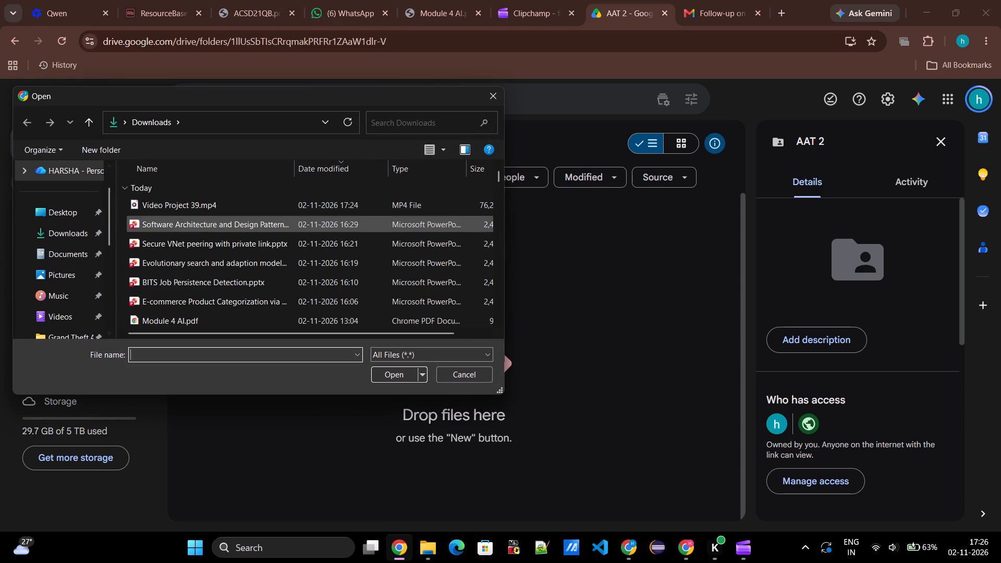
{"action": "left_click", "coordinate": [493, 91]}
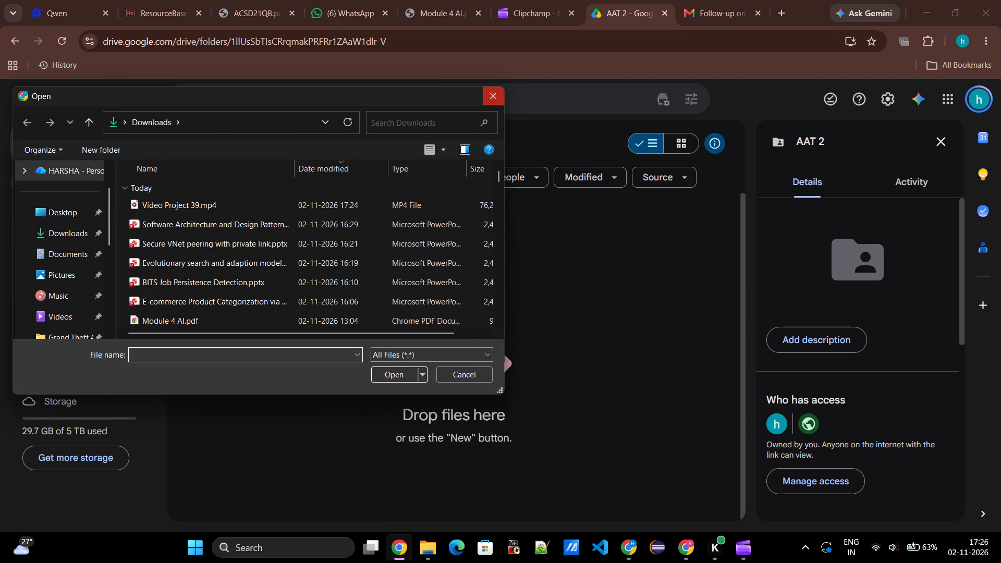
Look through the suggested files on the Drive home page for the Video Project 39 export, refreshing the page.
{"action": "left_click", "coordinate": [97, 185]}
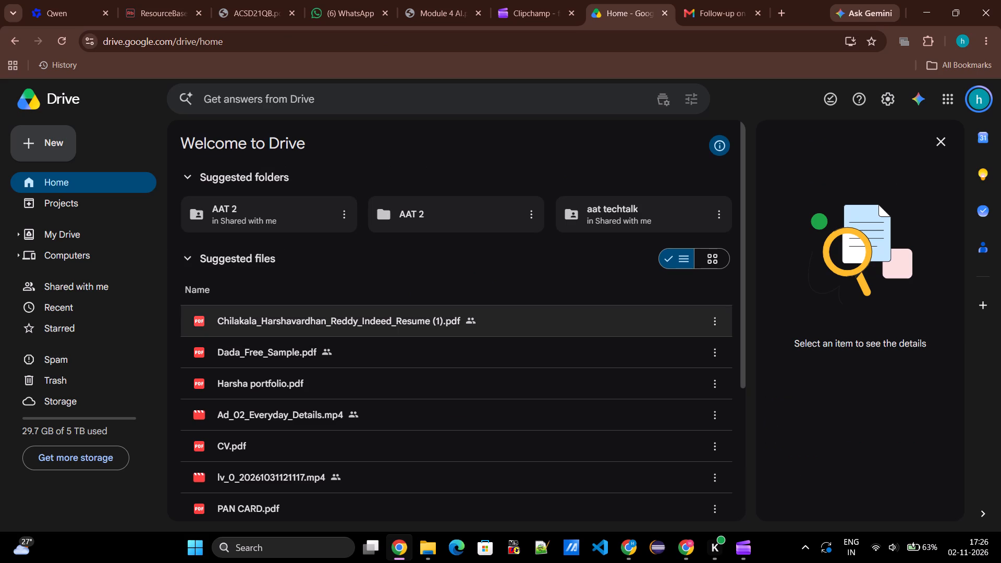
{"action": "scroll", "coordinate": [553, 323], "scroll_direction": "up", "scroll_amount": 1}
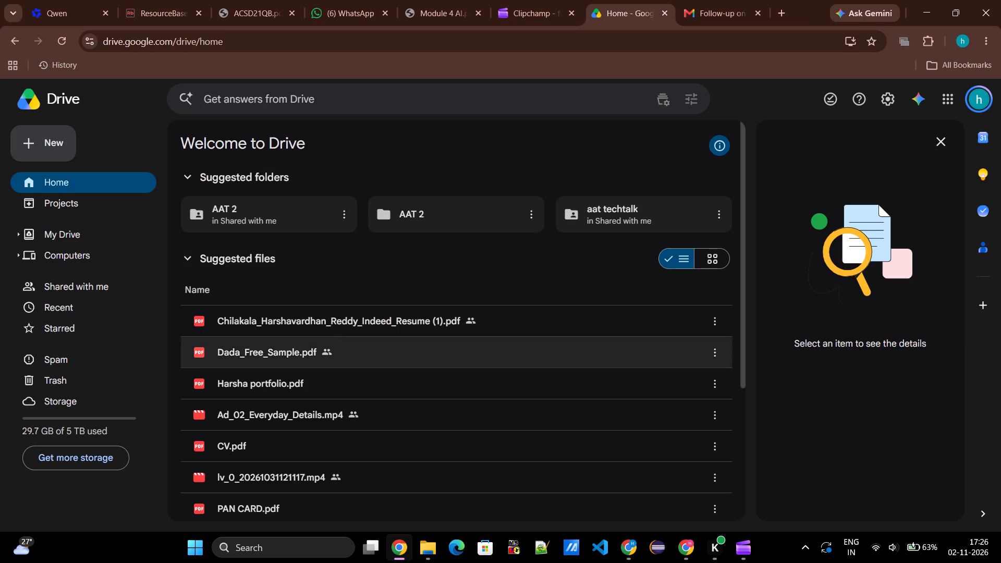
{"action": "scroll", "coordinate": [300, 463], "scroll_direction": "down", "scroll_amount": 4}
{"action": "right_click", "coordinate": [300, 463]}
{"action": "left_click", "coordinate": [227, 440]}
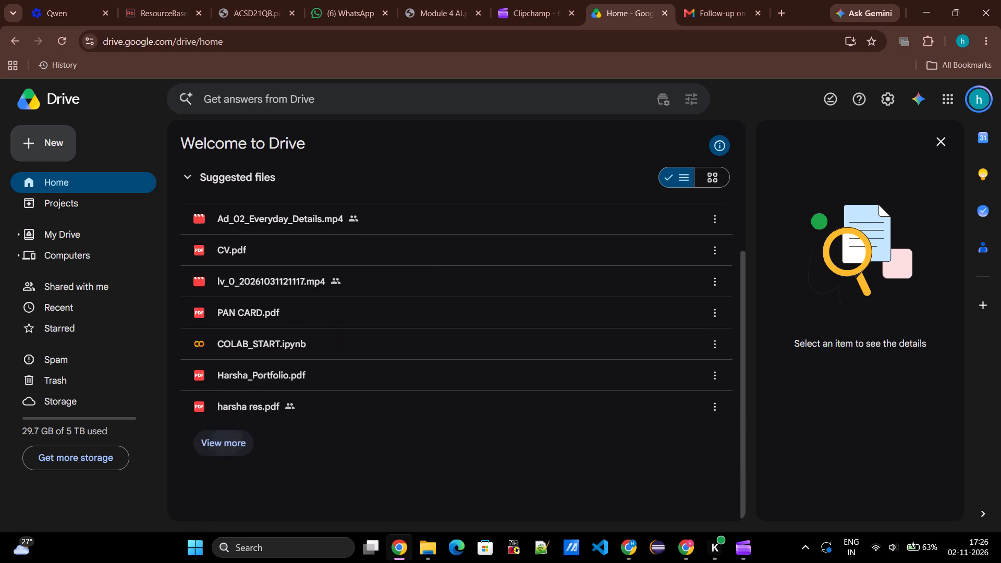
{"action": "scroll", "coordinate": [227, 440], "scroll_direction": "down", "scroll_amount": 16}
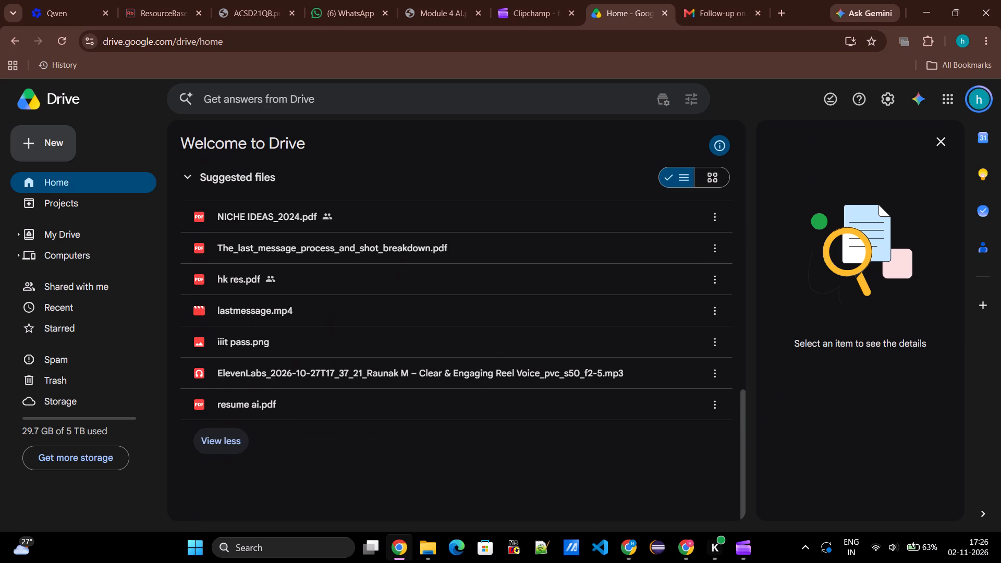
{"action": "scroll", "coordinate": [227, 440], "scroll_direction": "up", "scroll_amount": 4}
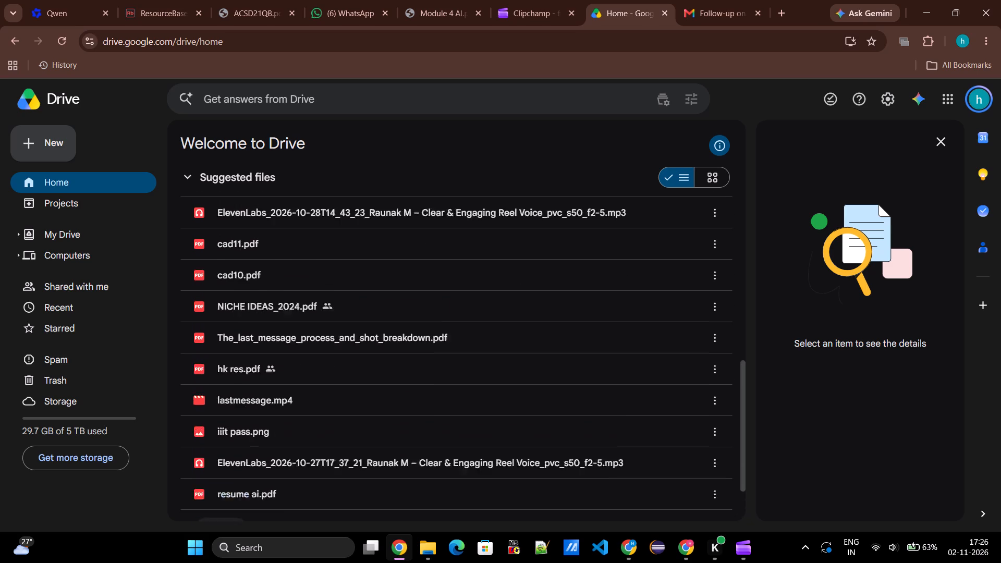
{"action": "scroll", "coordinate": [227, 440], "scroll_direction": "up", "scroll_amount": 3}
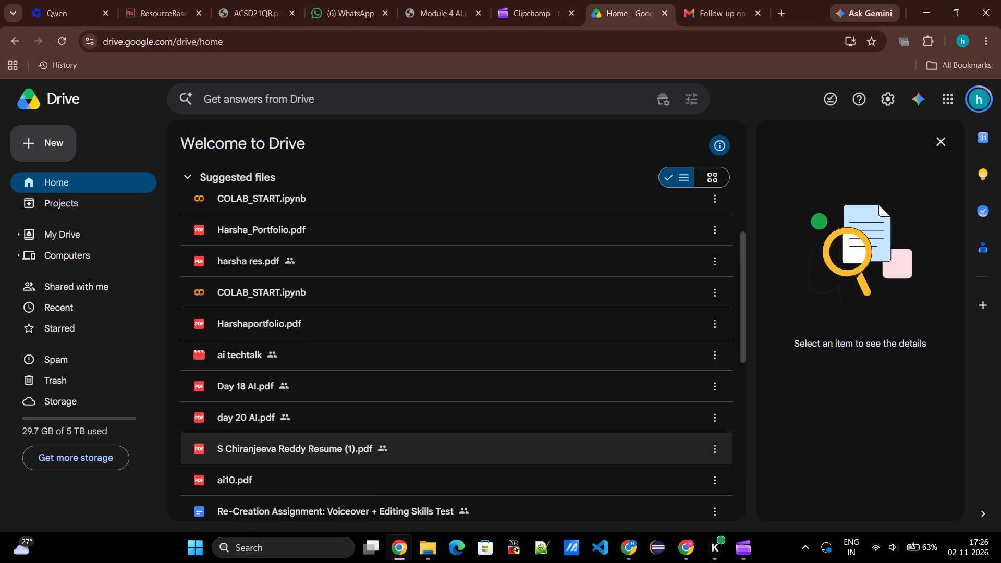
{"action": "scroll", "coordinate": [227, 440], "scroll_direction": "up", "scroll_amount": 12}
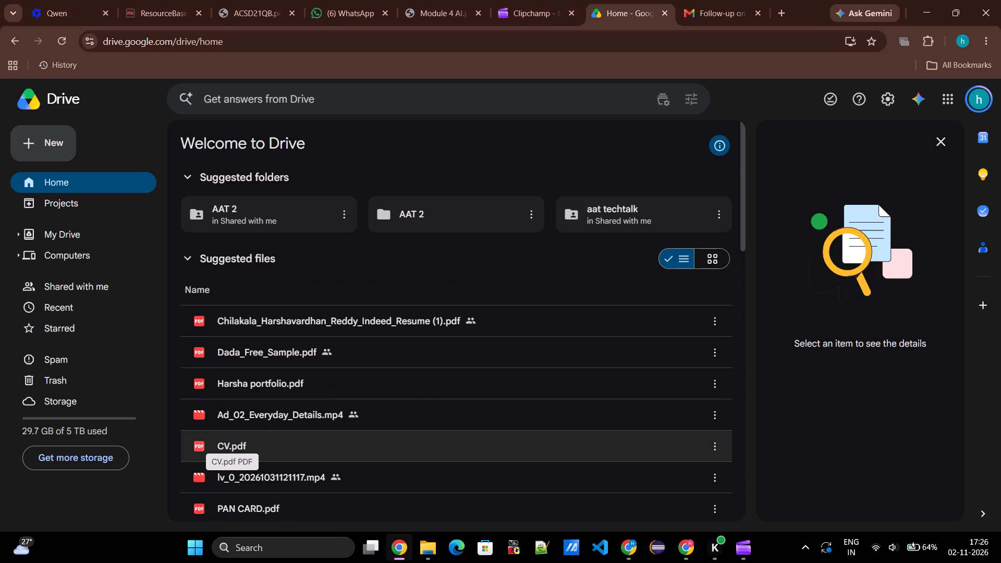
{"action": "scroll", "coordinate": [227, 440], "scroll_direction": "up", "scroll_amount": 1}
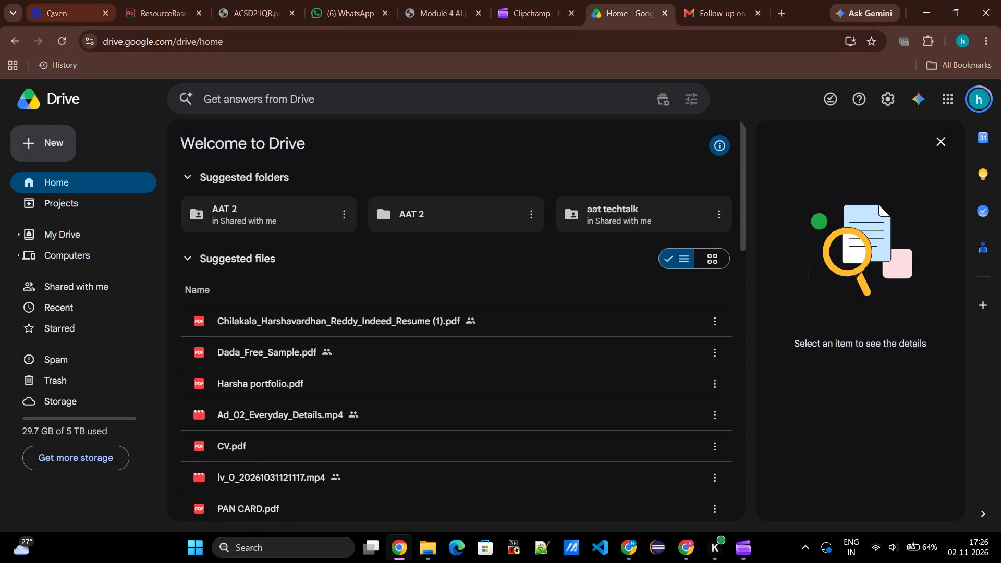
{"action": "left_click", "coordinate": [64, 40]}
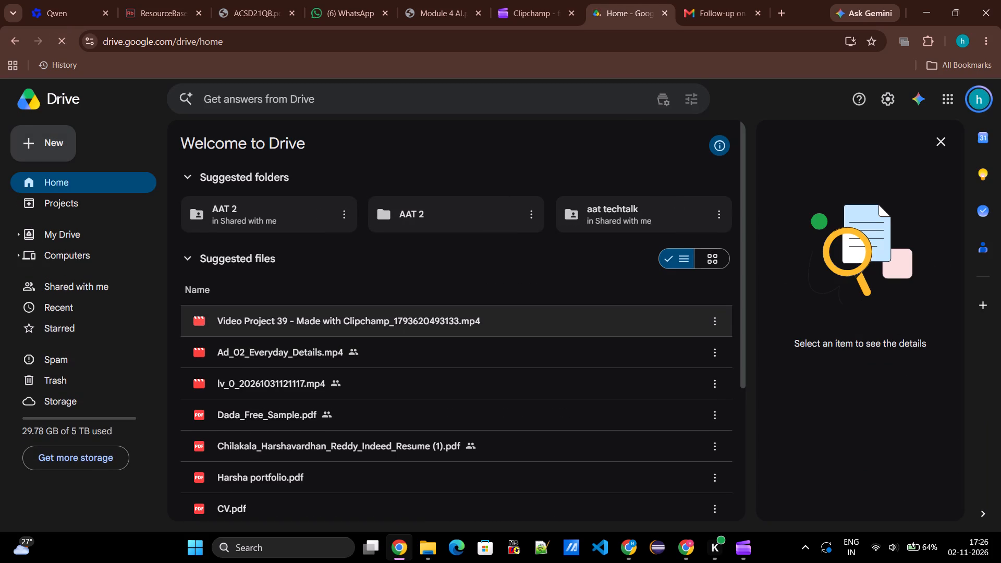
Select the uploaded Video Project 39 Clipchamp video and review its access and file details.
{"action": "left_click", "coordinate": [714, 323]}
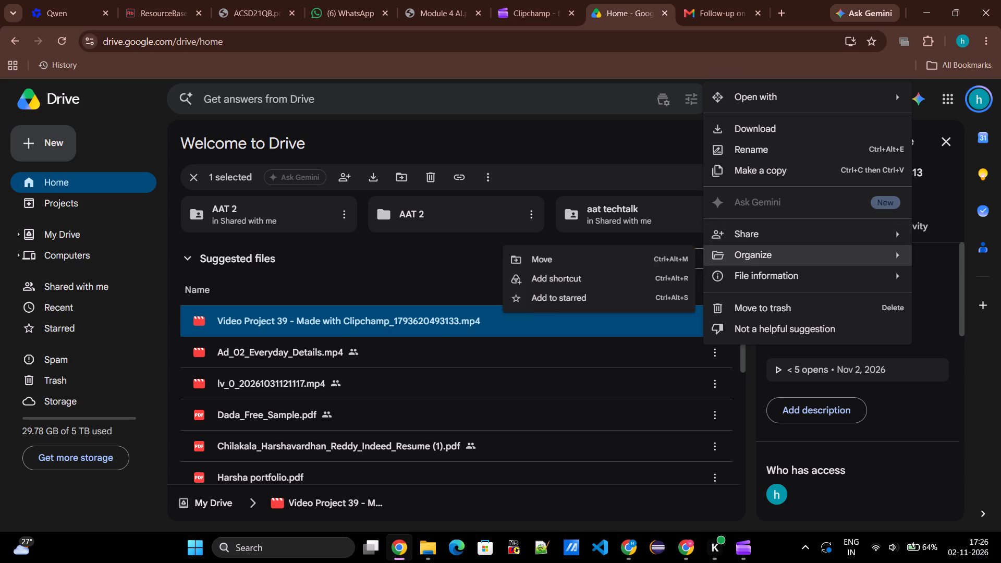
{"action": "left_click", "coordinate": [418, 280]}
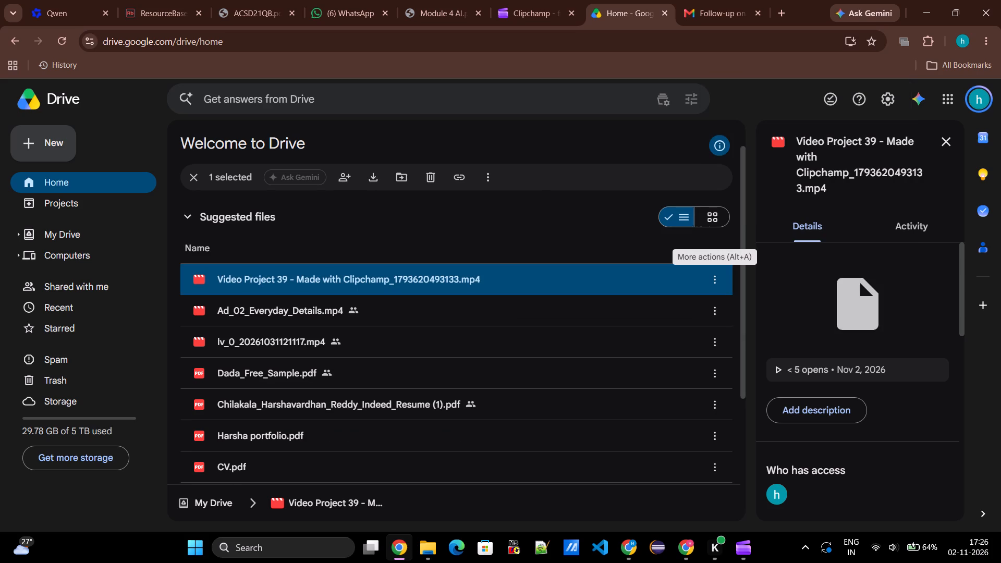
{"action": "scroll", "coordinate": [887, 276], "scroll_direction": "down", "scroll_amount": 2}
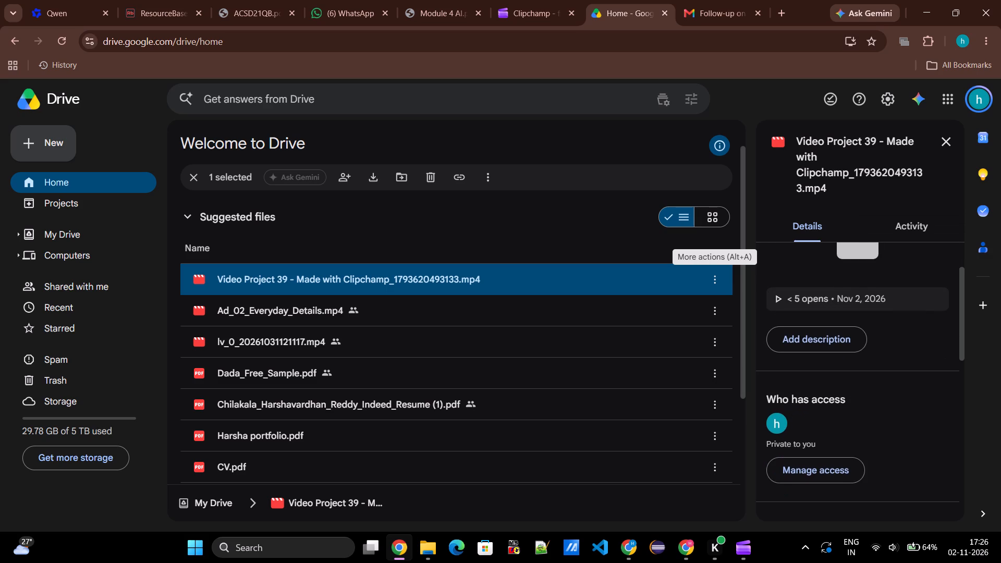
{"action": "scroll", "coordinate": [887, 276], "scroll_direction": "down", "scroll_amount": 2}
{"action": "scroll", "coordinate": [887, 276], "scroll_direction": "up", "scroll_amount": 1}
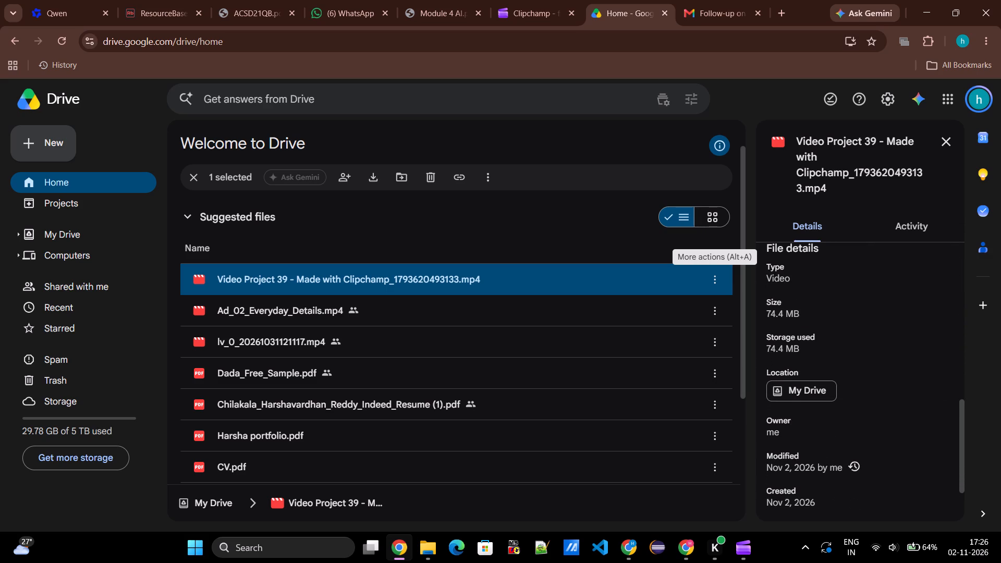
{"action": "scroll", "coordinate": [887, 276], "scroll_direction": "up", "scroll_amount": 2}
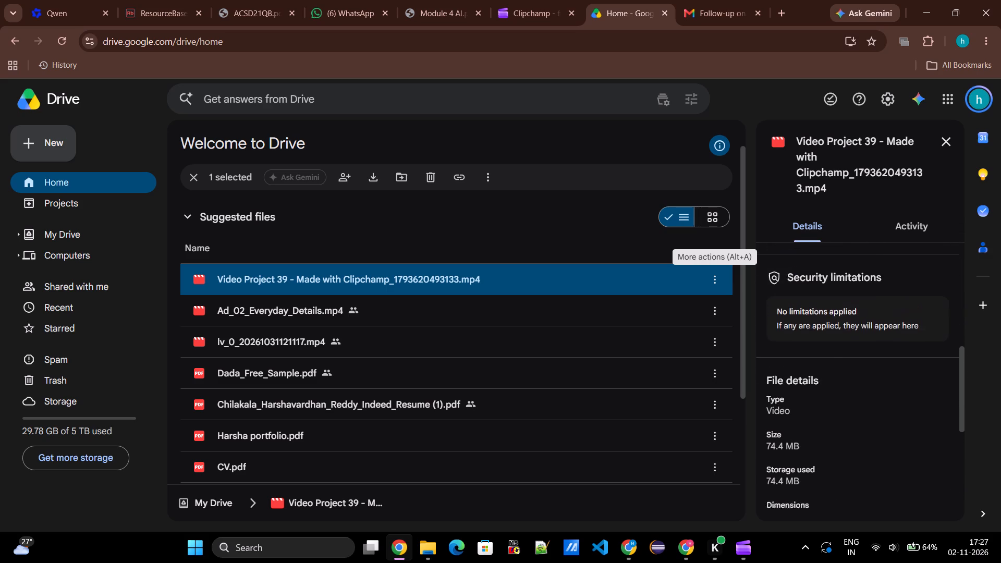
{"action": "scroll", "coordinate": [887, 276], "scroll_direction": "up", "scroll_amount": 2}
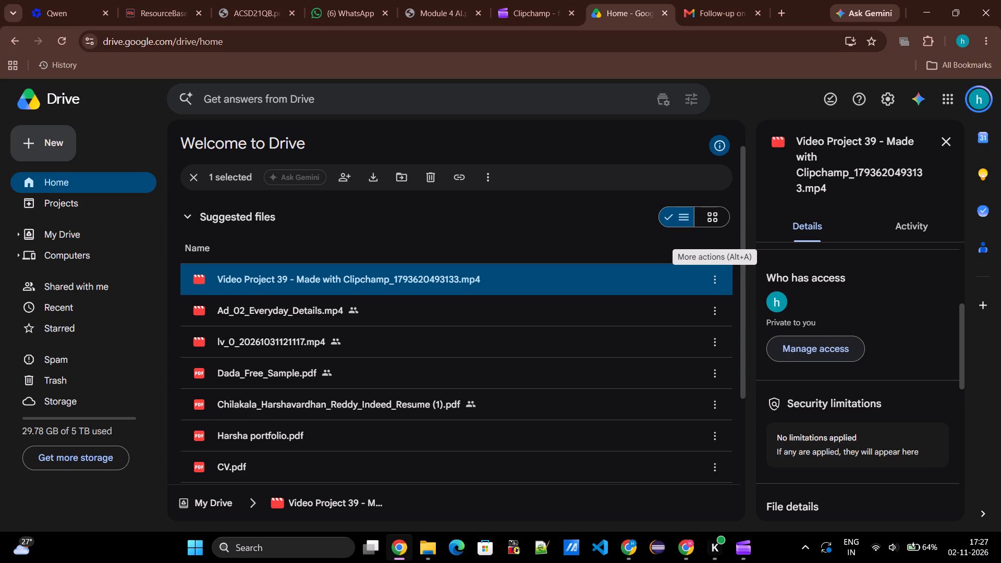
Open the aat techtalk folder and review the details and sharing access of the sadp techtalk video.
{"action": "scroll", "coordinate": [457, 424], "scroll_direction": "down", "scroll_amount": 3}
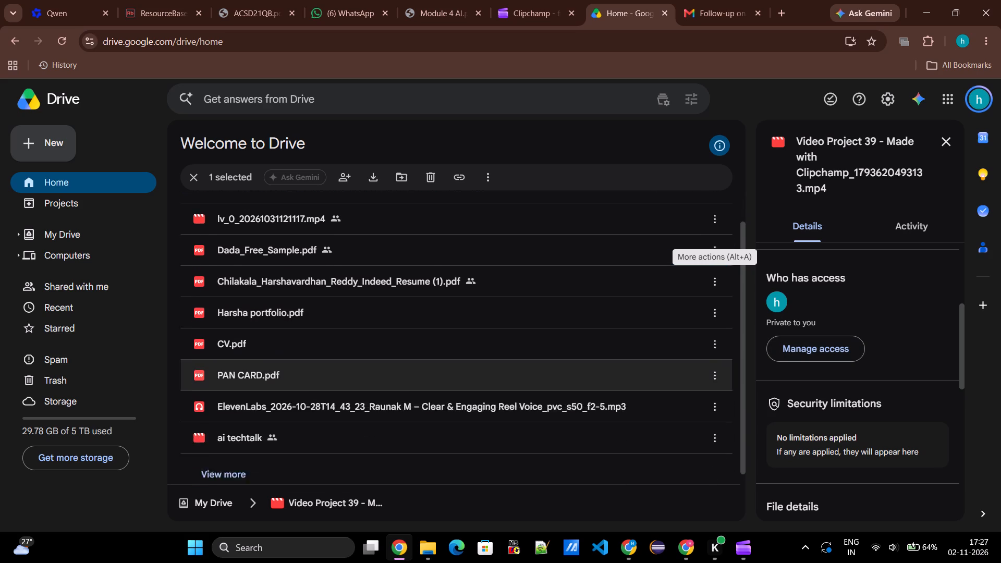
{"action": "scroll", "coordinate": [457, 424], "scroll_direction": "down", "scroll_amount": 1}
{"action": "scroll", "coordinate": [457, 424], "scroll_direction": "up", "scroll_amount": 8}
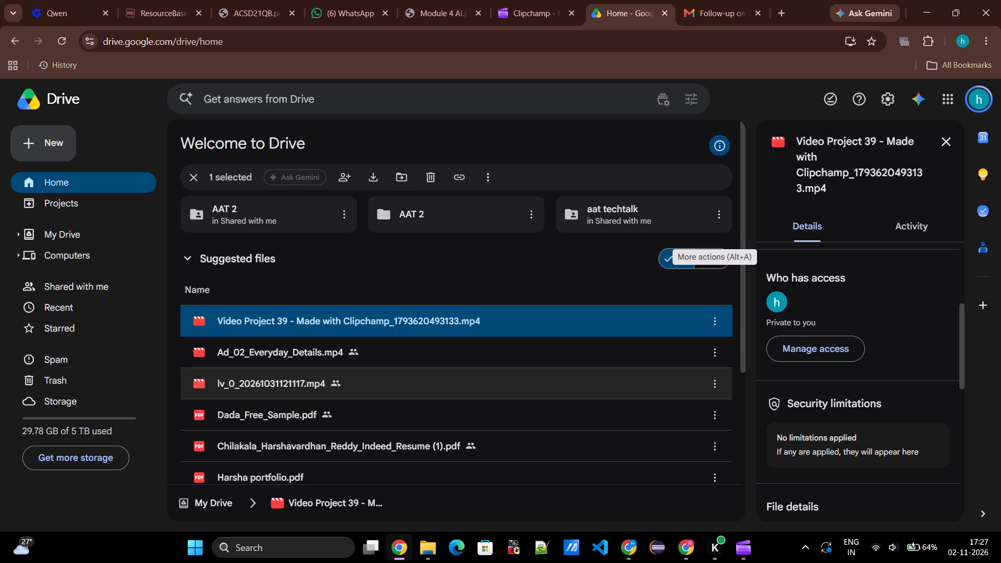
{"action": "left_click_drag", "start_coordinate": [442, 394], "coordinate": [622, 210]}
{"action": "double_click", "coordinate": [622, 210]}
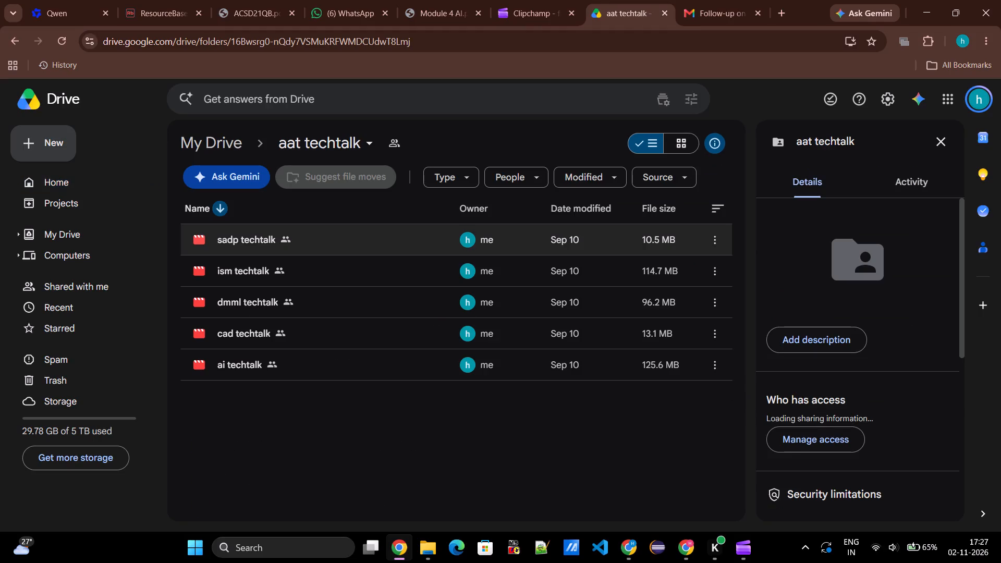
{"action": "left_click", "coordinate": [711, 238]}
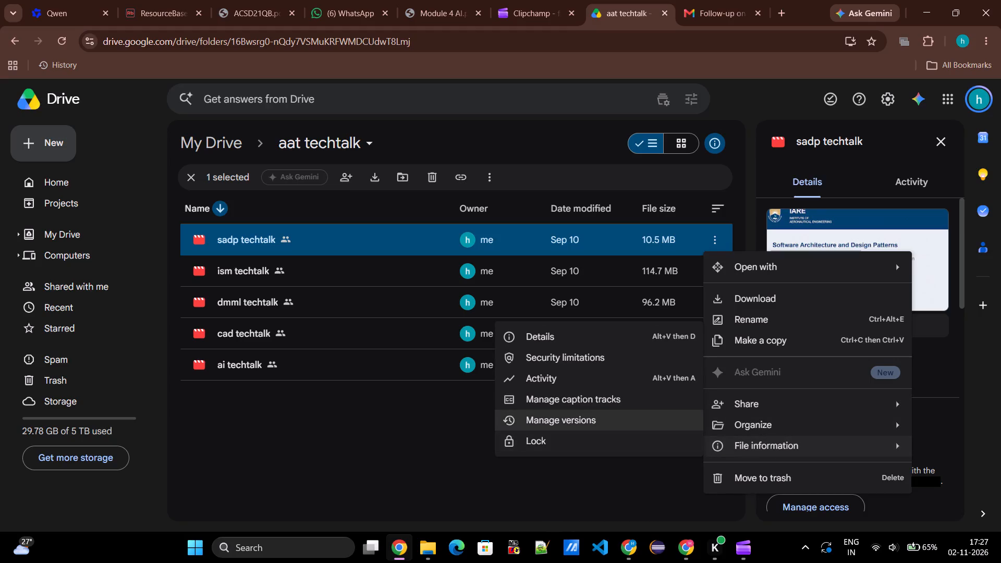
{"action": "left_click", "coordinate": [432, 433]}
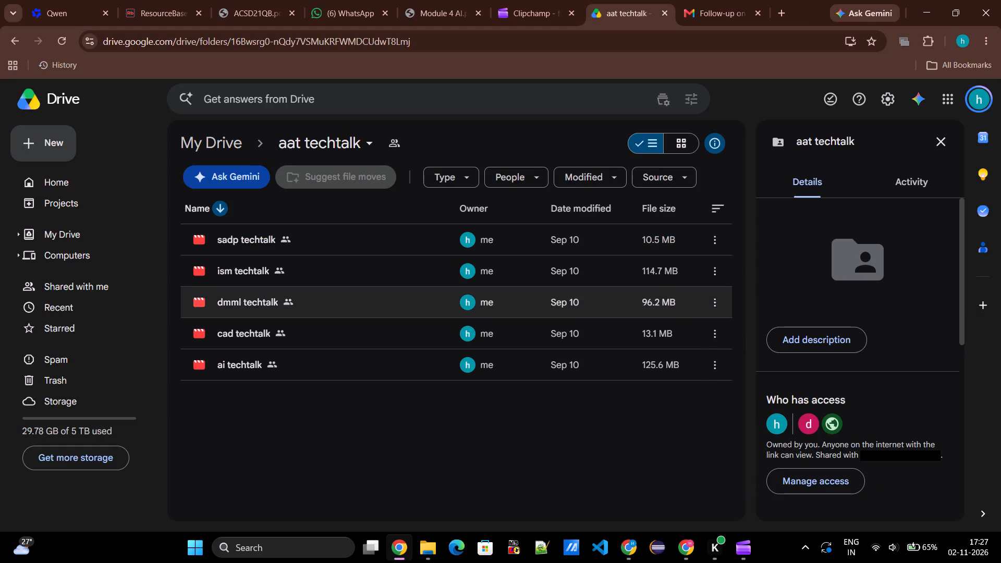
{"action": "left_click", "coordinate": [362, 242]}
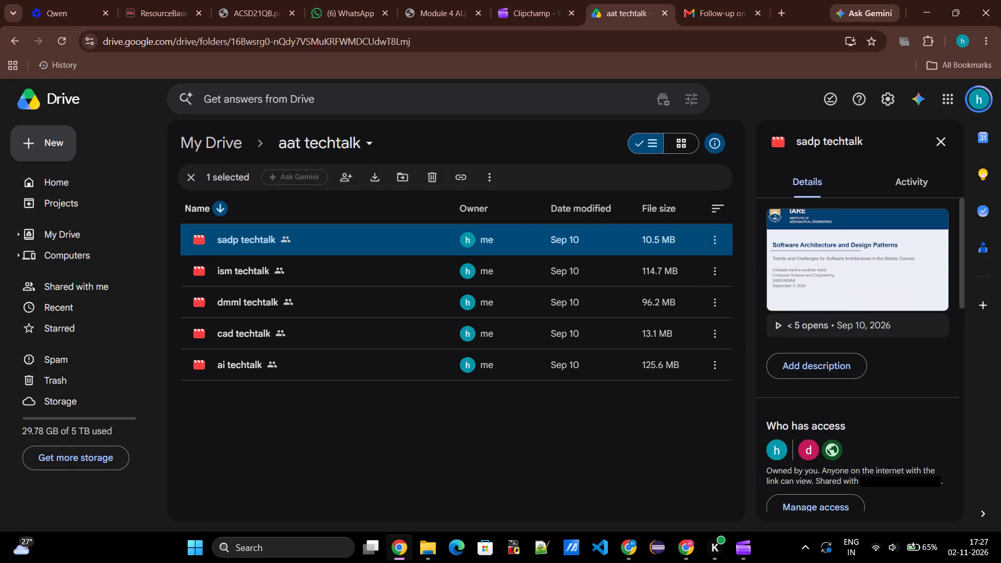
{"action": "scroll", "coordinate": [836, 486], "scroll_direction": "down", "scroll_amount": 1}
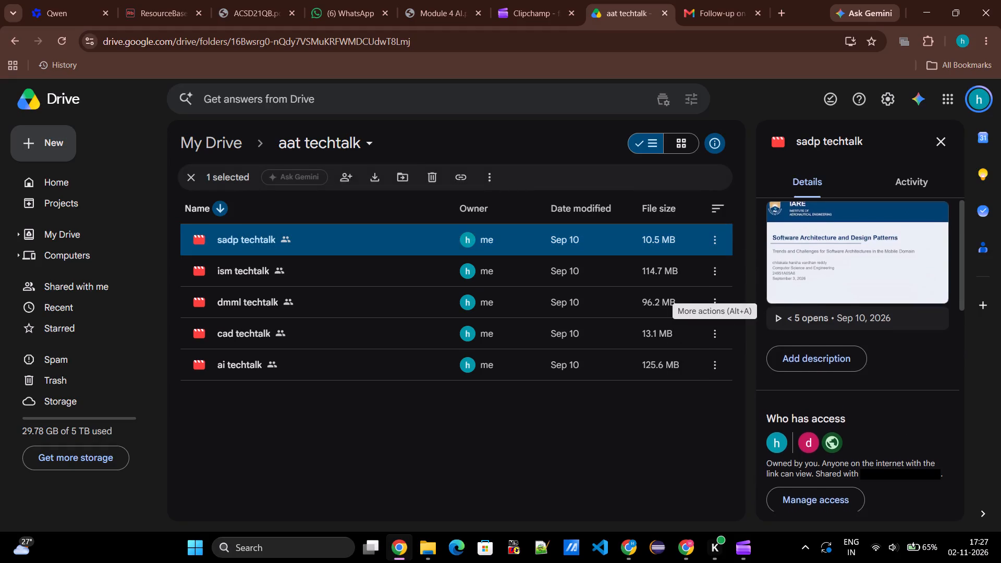
{"action": "scroll", "coordinate": [836, 486], "scroll_direction": "down", "scroll_amount": 1}
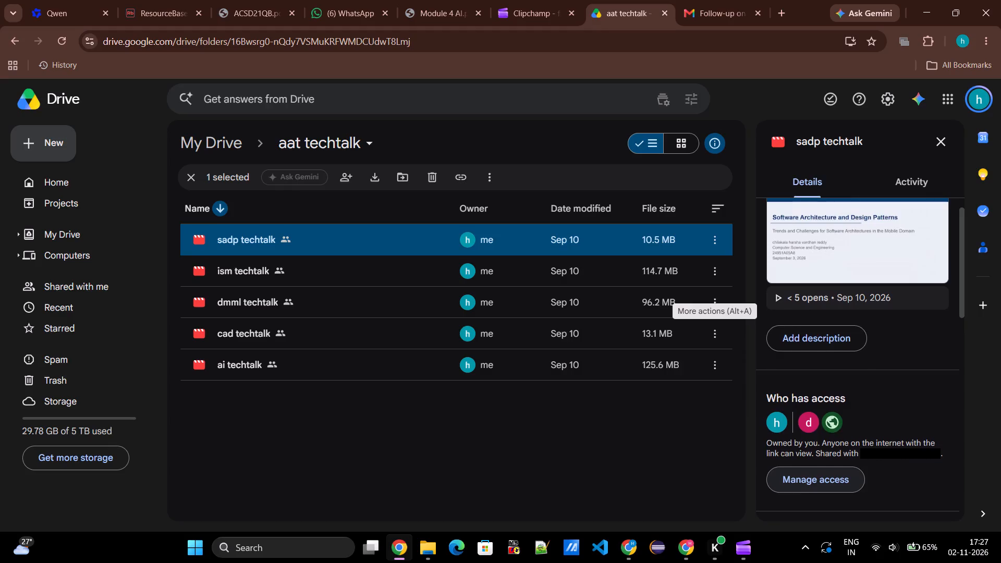
{"action": "scroll", "coordinate": [836, 486], "scroll_direction": "down", "scroll_amount": 1}
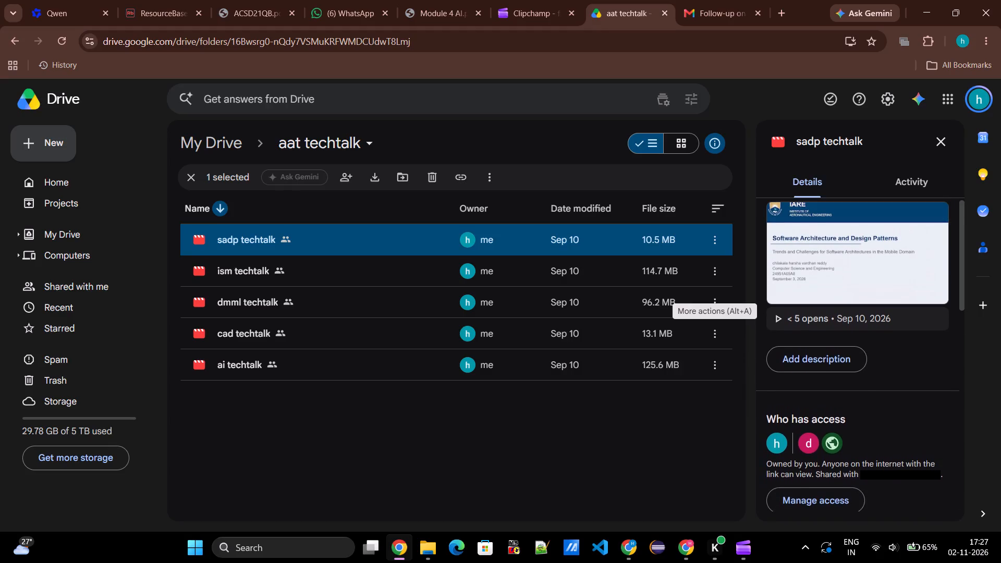
Review the details and sharing access of the ism techtalk, dmml techtalk and ai techtalk videos.
{"action": "left_click", "coordinate": [609, 273]}
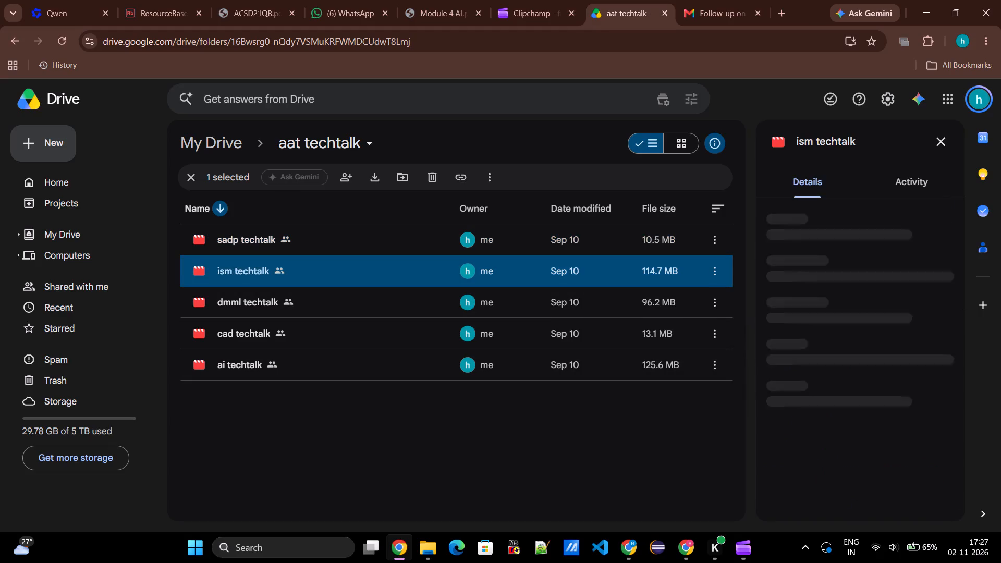
{"action": "scroll", "coordinate": [854, 409], "scroll_direction": "down", "scroll_amount": 1}
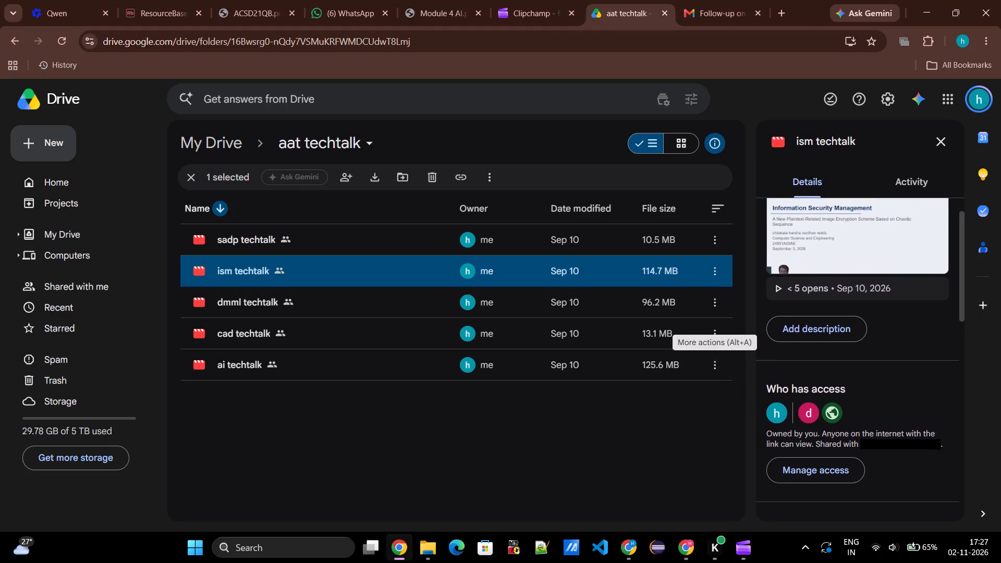
{"action": "scroll", "coordinate": [854, 409], "scroll_direction": "down", "scroll_amount": 1}
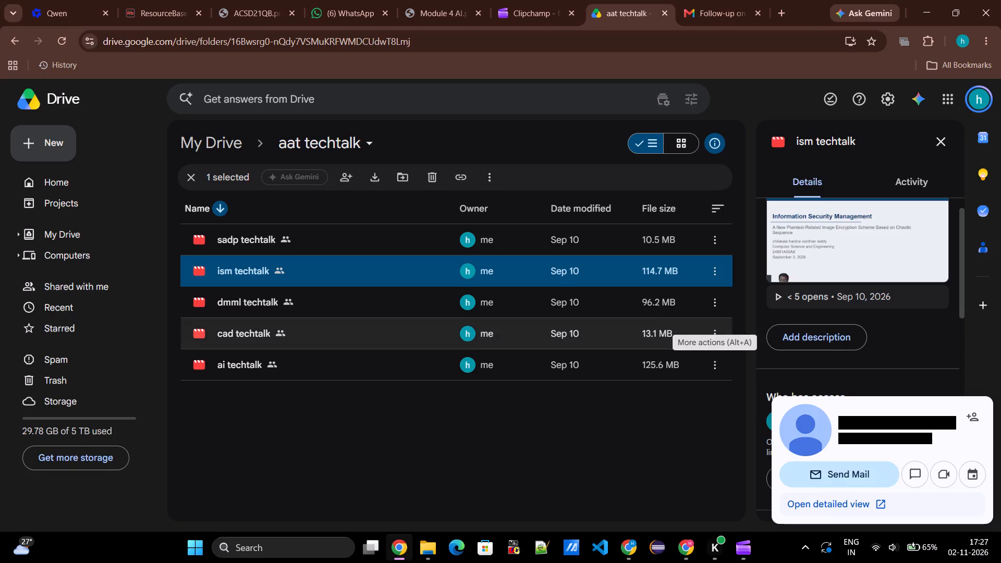
{"action": "left_click", "coordinate": [627, 312]}
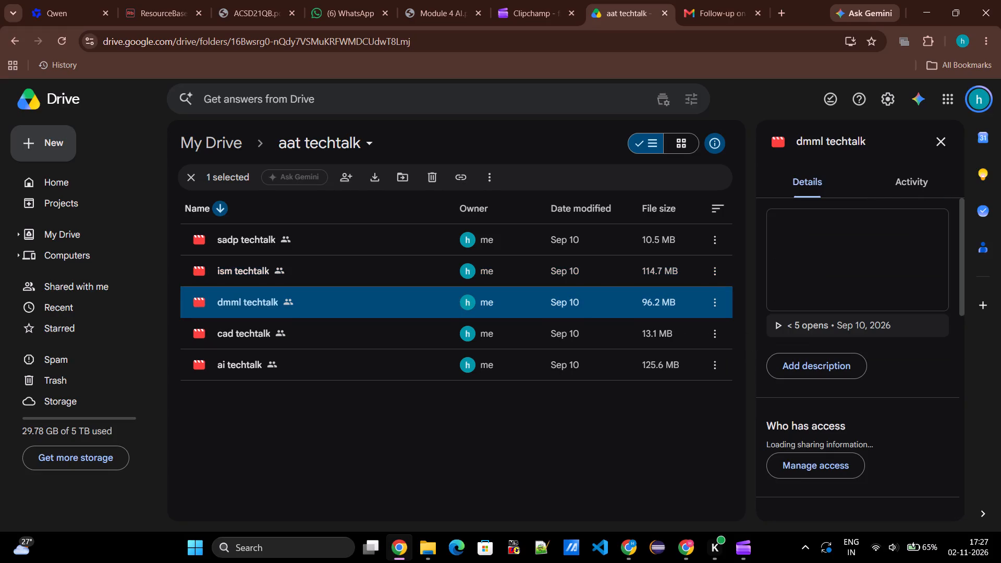
{"action": "left_click", "coordinate": [612, 368]}
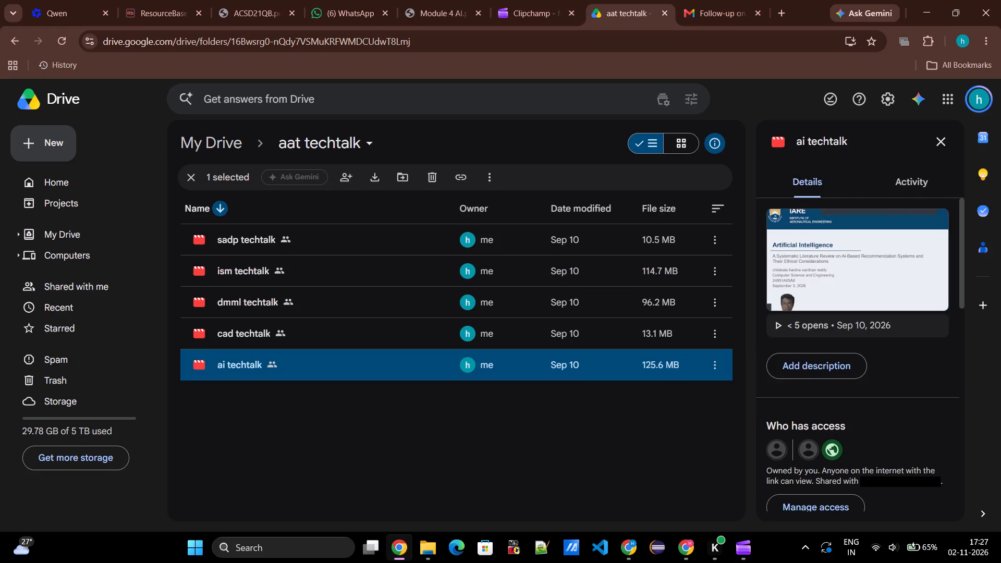
{"action": "scroll", "coordinate": [855, 419], "scroll_direction": "up", "scroll_amount": 2}
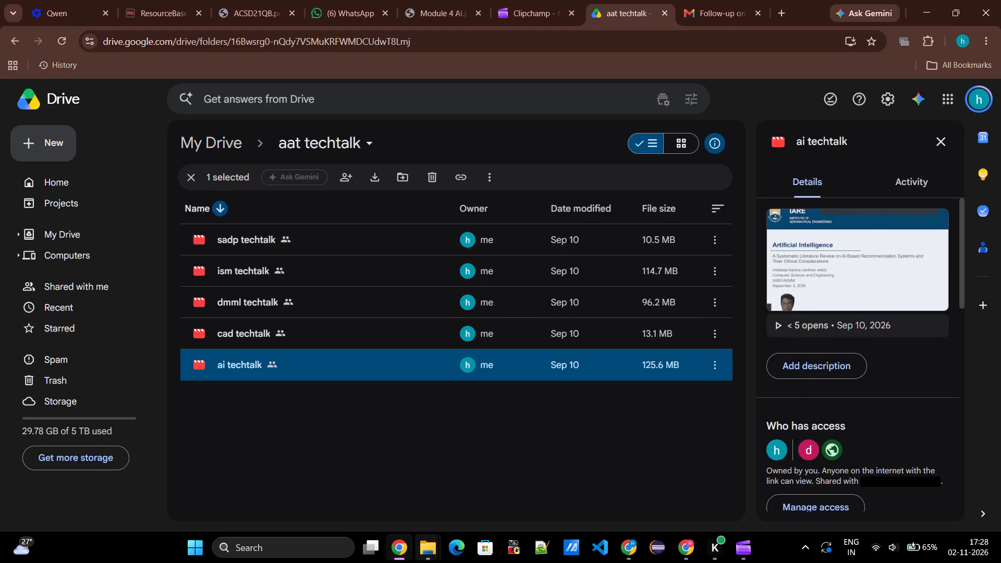
Switch to Clipchamp and return from the Video Project 39 export page to the empty Video Project 41 editor.
{"action": "left_click", "coordinate": [737, 548]}
{"action": "left_click", "coordinate": [82, 221]}
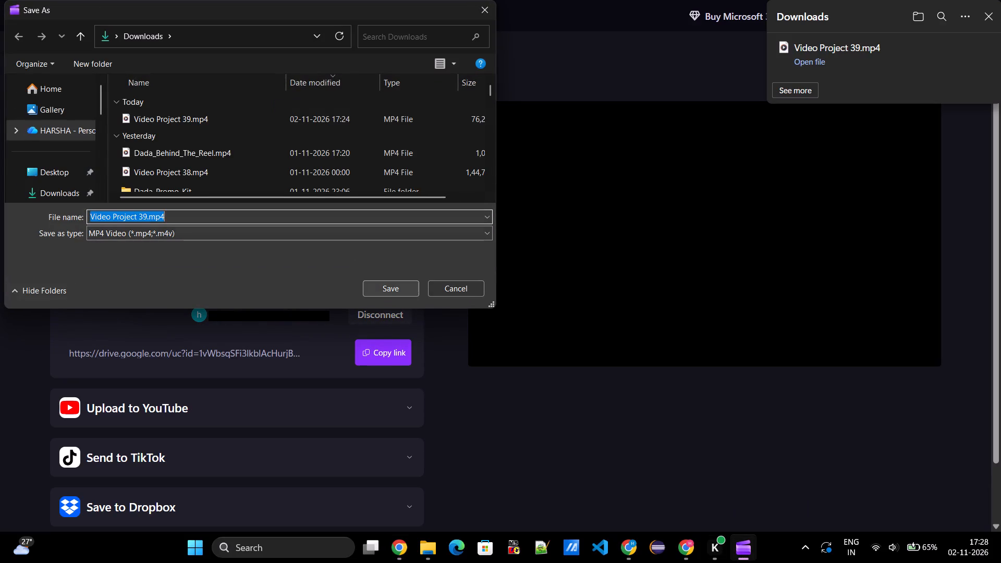
{"action": "left_click", "coordinate": [490, 7]}
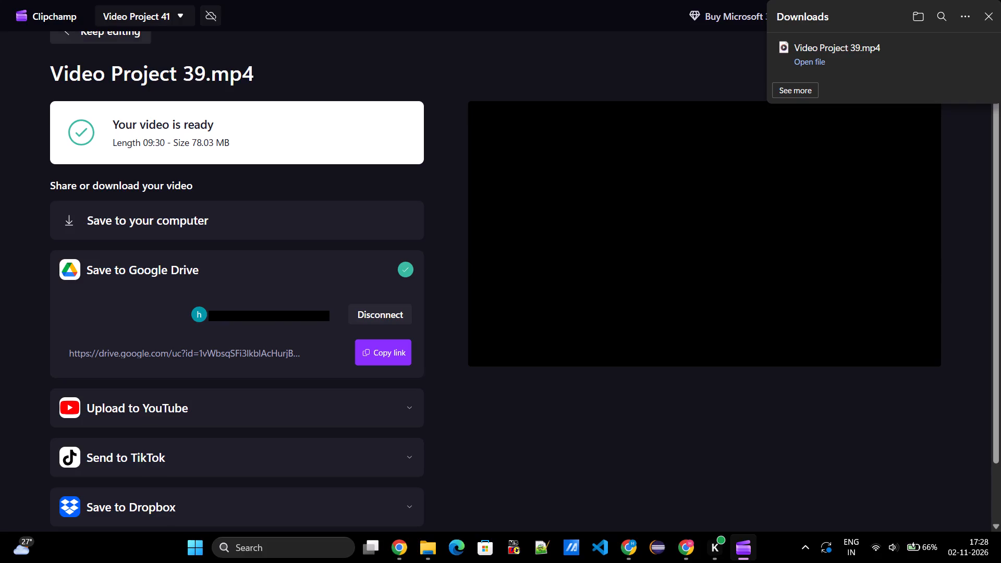
{"action": "left_click", "coordinate": [83, 42]}
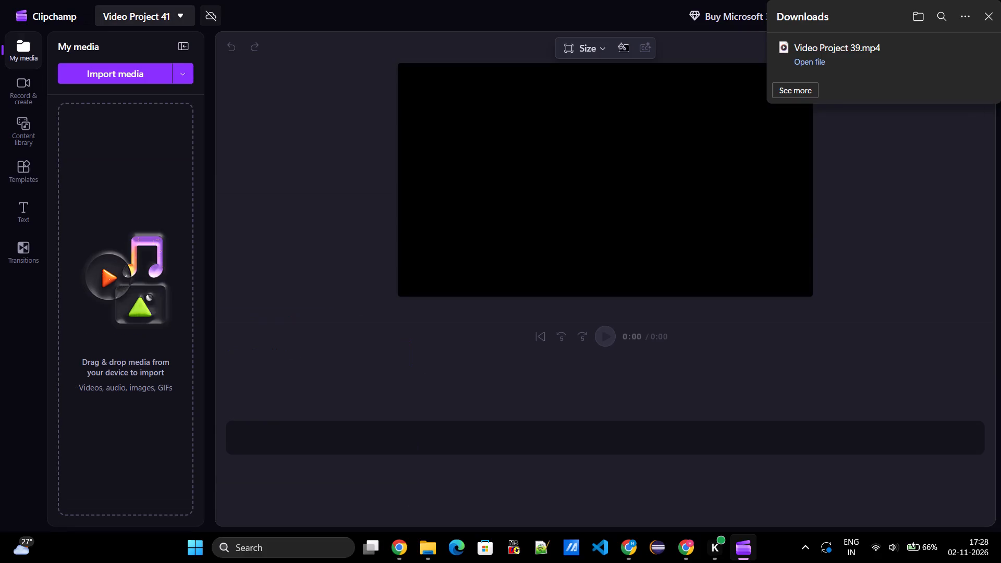
Import video1610429079.mp4 from the 2026-11-02 17.03.31 Zoom meeting folder and place it at the start of the timeline.
{"action": "left_click", "coordinate": [133, 70]}
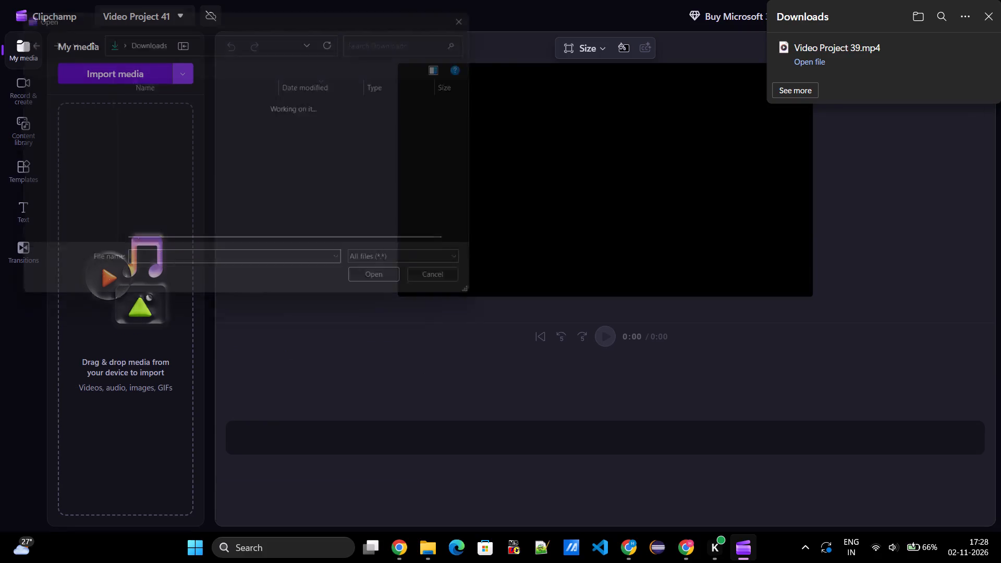
{"action": "left_click", "coordinate": [484, 9]}
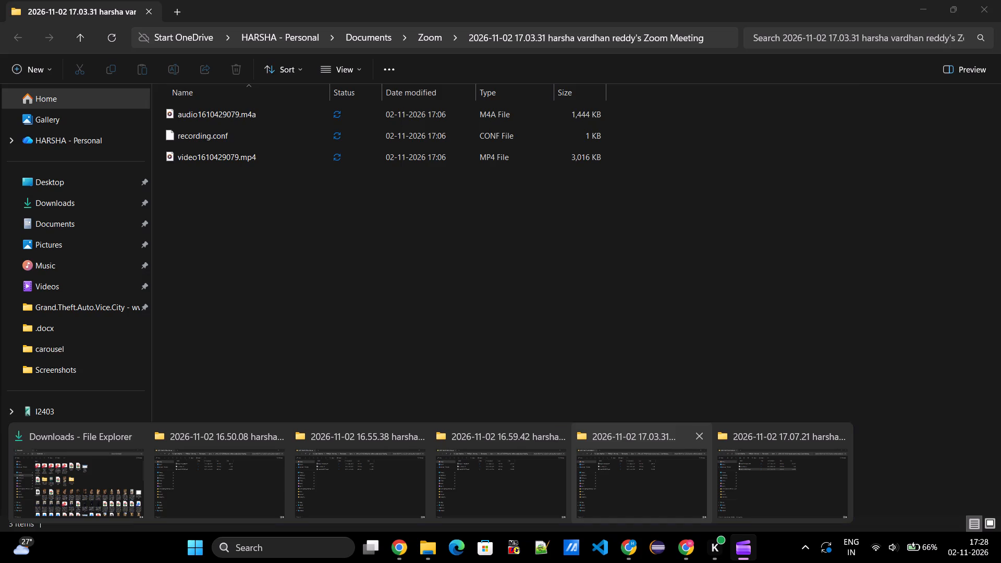
{"action": "left_click", "coordinate": [650, 478]}
{"action": "left_click_drag", "start_coordinate": [427, 160], "coordinate": [319, 295]}
{"action": "key", "text": "alt+Tab"}
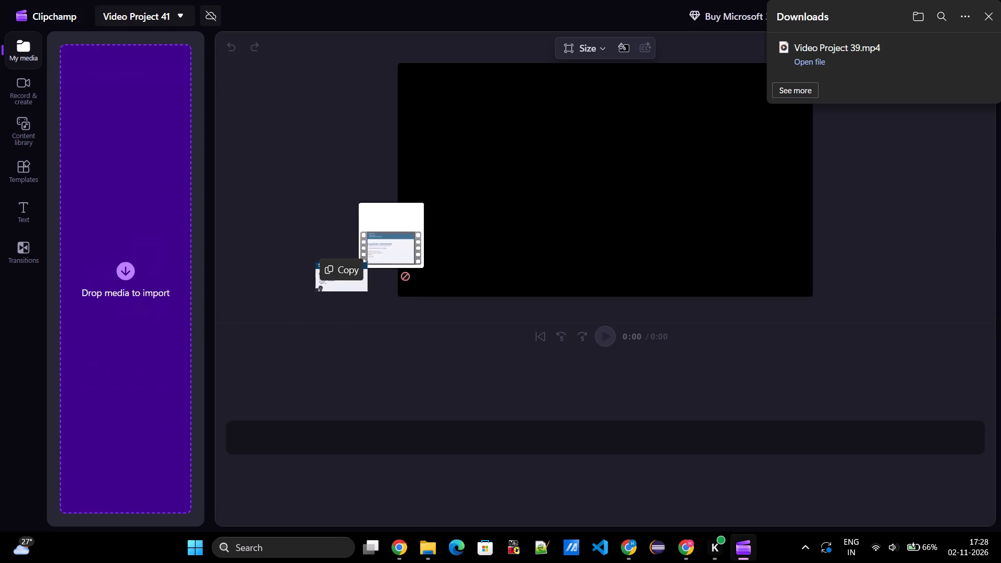
{"action": "left_click_drag", "start_coordinate": [319, 295], "coordinate": [145, 306]}
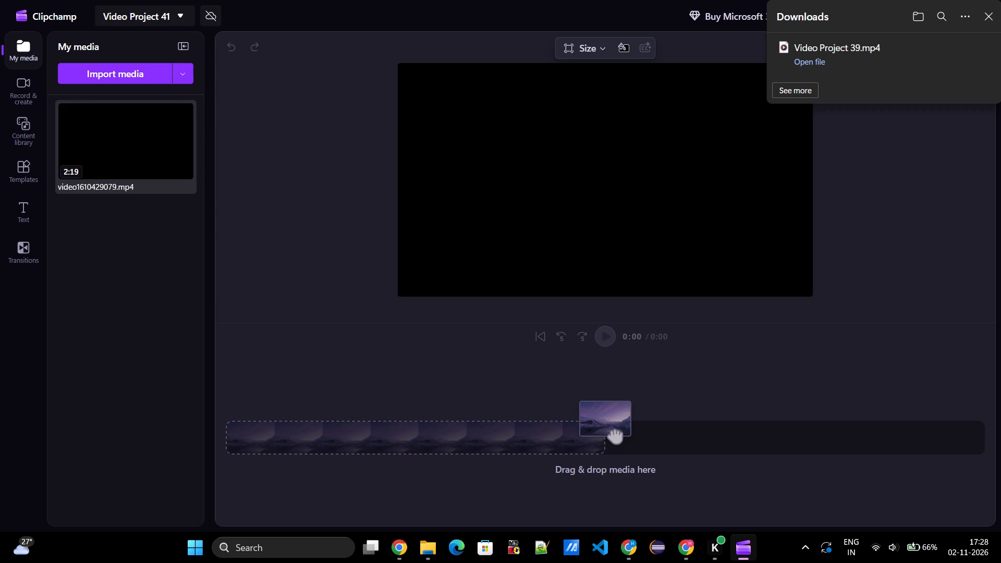
{"action": "left_click_drag", "start_coordinate": [91, 142], "coordinate": [278, 434]}
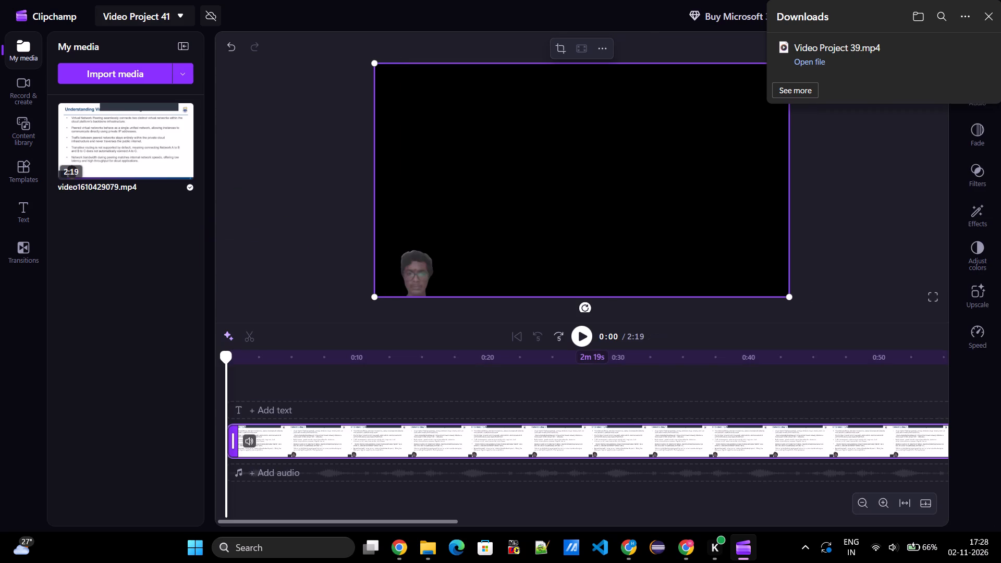
Play back the opening seconds and the last few seconds of the clip to check how the recording starts and ends.
{"action": "left_click", "coordinate": [584, 336]}
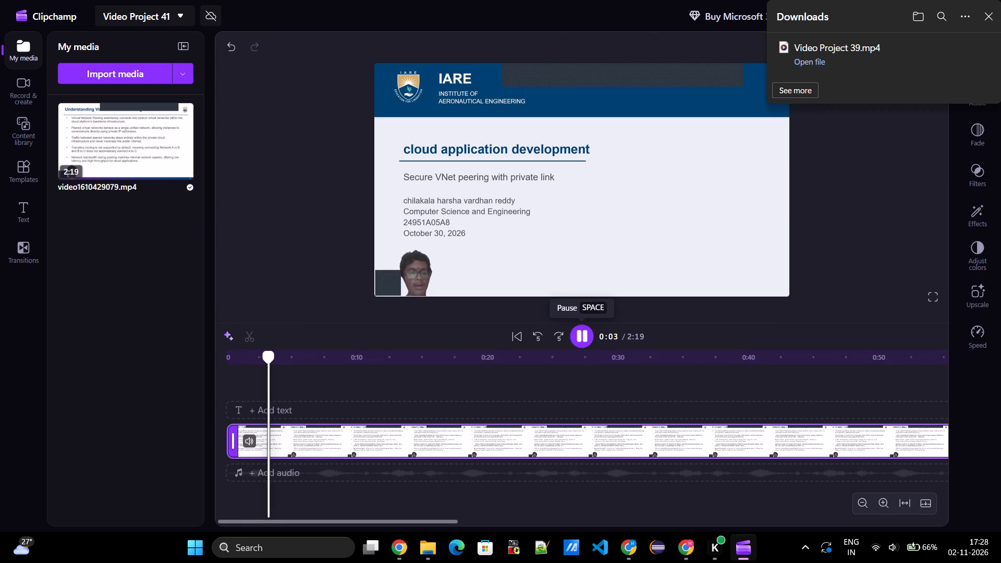
{"action": "left_click", "coordinate": [584, 336]}
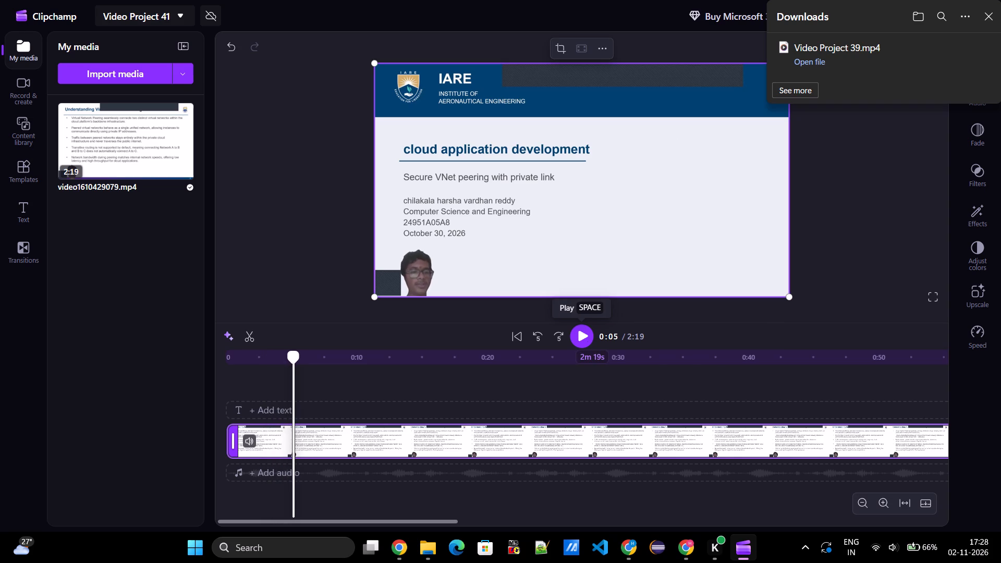
{"action": "scroll", "coordinate": [502, 428], "scroll_direction": "left", "scroll_amount": 1}
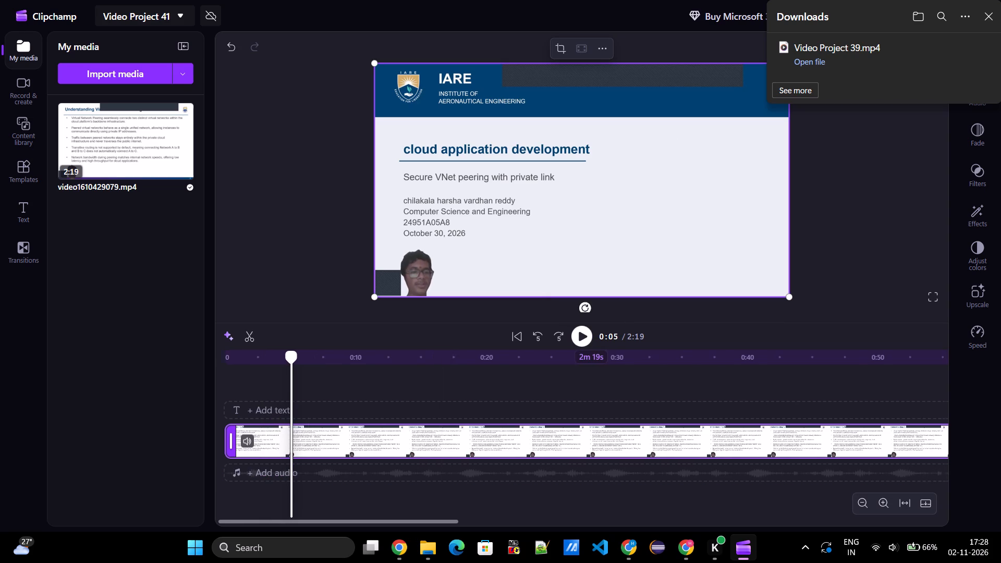
{"action": "scroll", "coordinate": [502, 428], "scroll_direction": "left", "scroll_amount": 4}
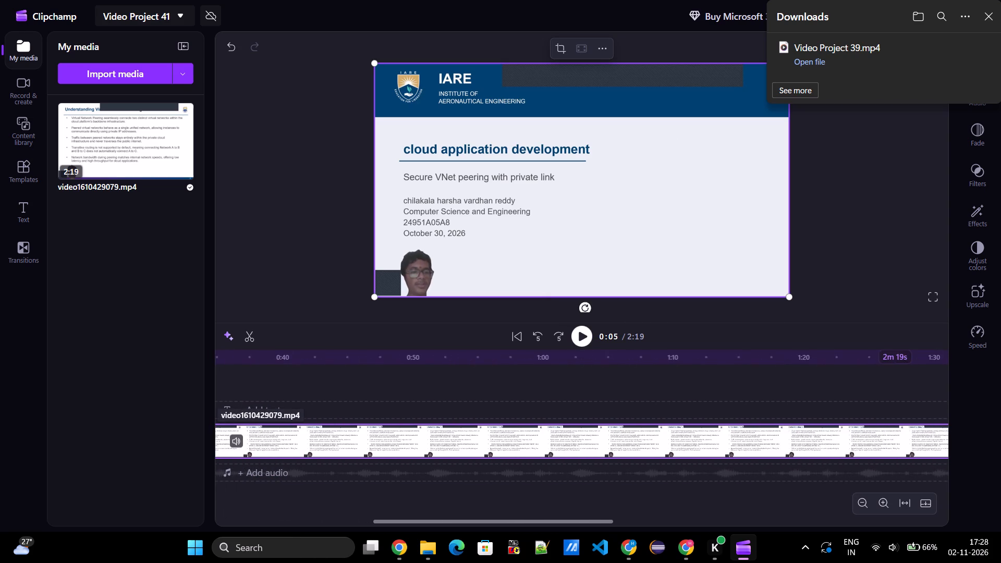
{"action": "scroll", "coordinate": [502, 428], "scroll_direction": "left", "scroll_amount": 2}
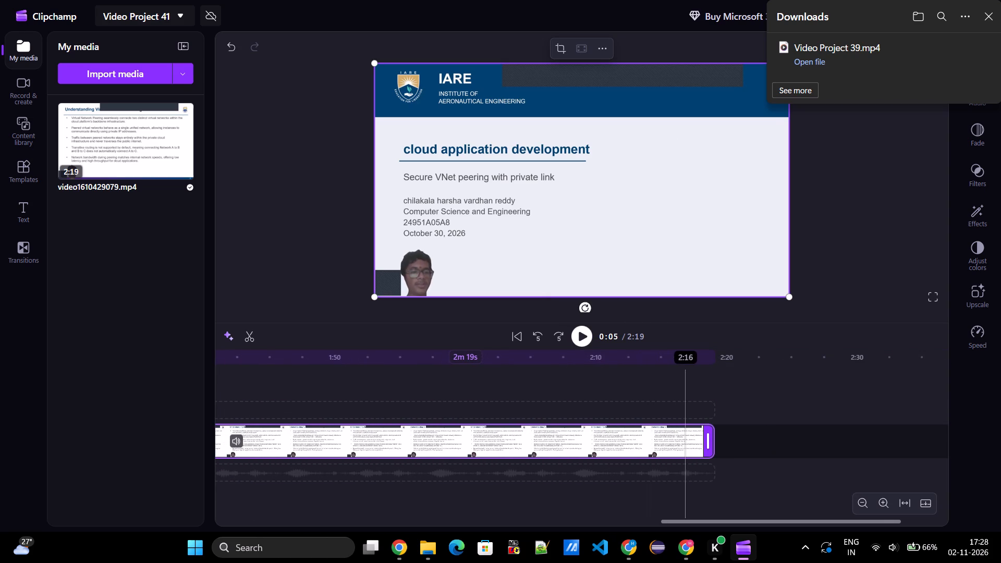
{"action": "left_click", "coordinate": [686, 393]}
{"action": "left_click", "coordinate": [589, 336]}
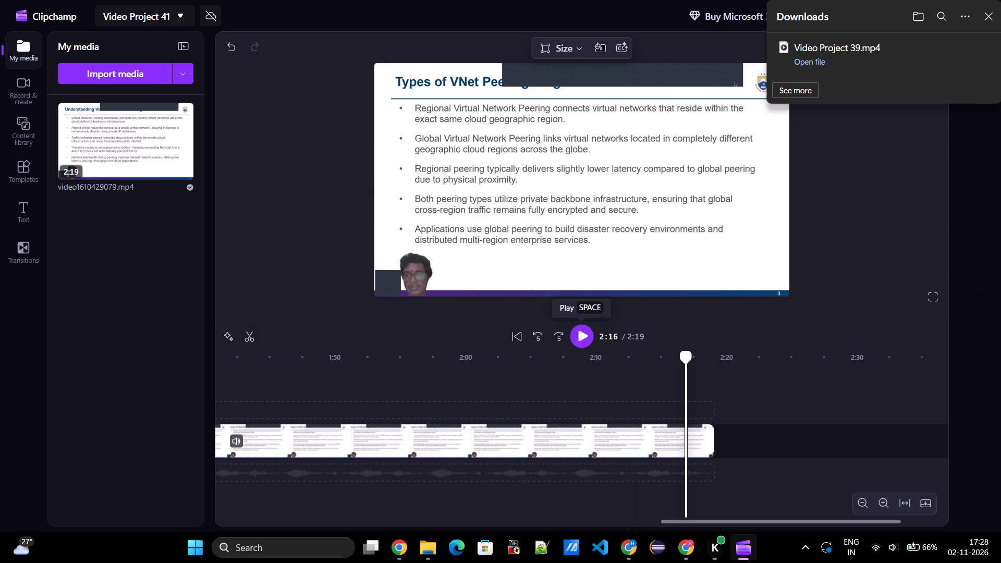
{"action": "left_click", "coordinate": [589, 336]}
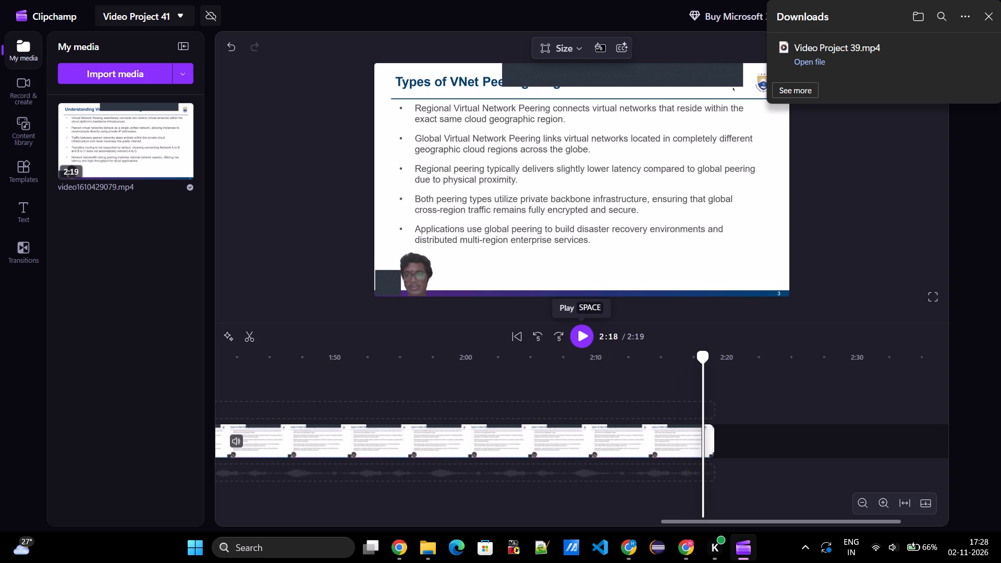
{"action": "left_click", "coordinate": [589, 336]}
{"action": "left_click", "coordinate": [589, 336]}
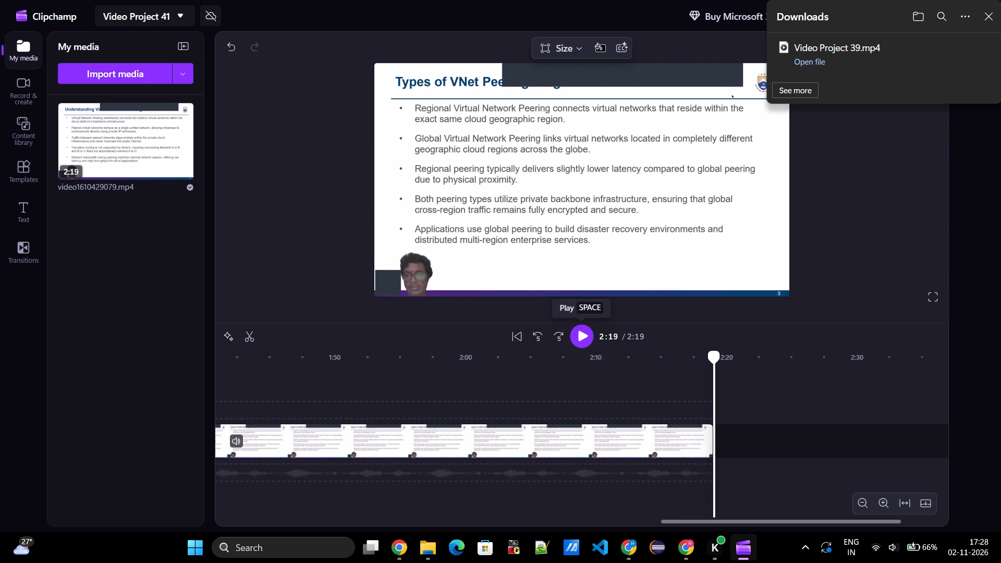
{"action": "left_click_drag", "start_coordinate": [716, 359], "coordinate": [634, 360]}
{"action": "left_click", "coordinate": [577, 333]}
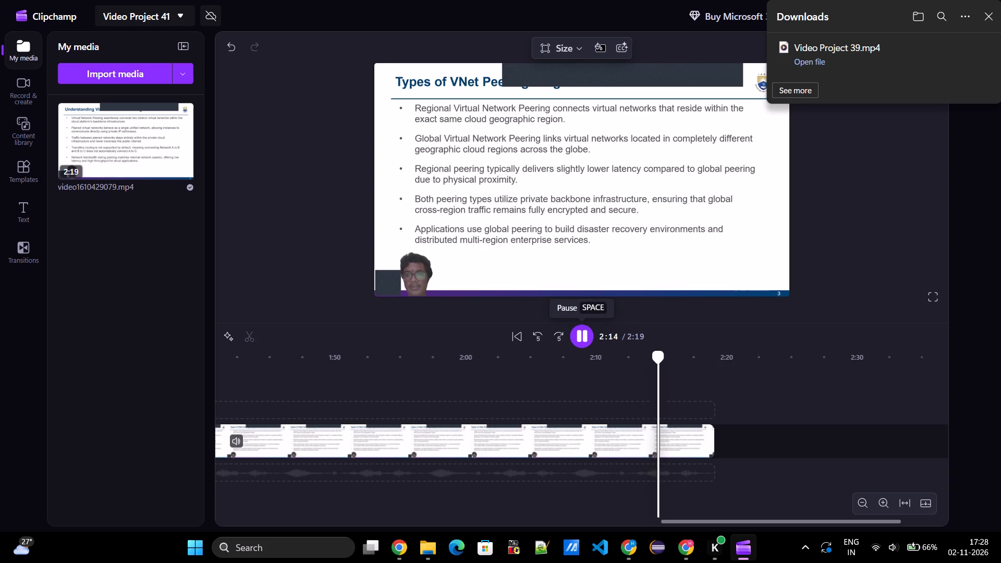
{"action": "left_click", "coordinate": [577, 333]}
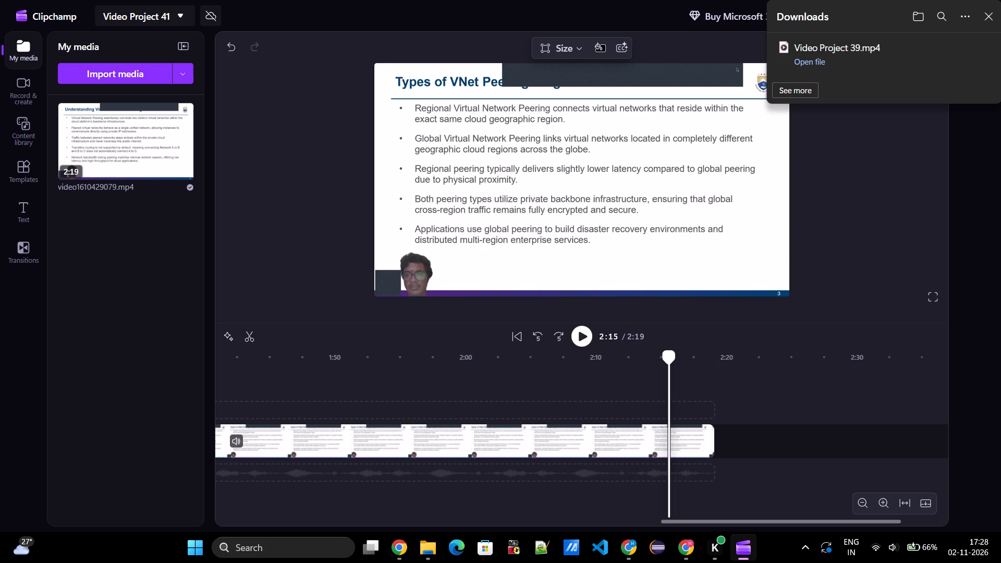
Copy the video1610429079.mp4 clip and paste four copies one after another from the end of the original.
{"action": "left_click_drag", "start_coordinate": [668, 353], "coordinate": [648, 355]}
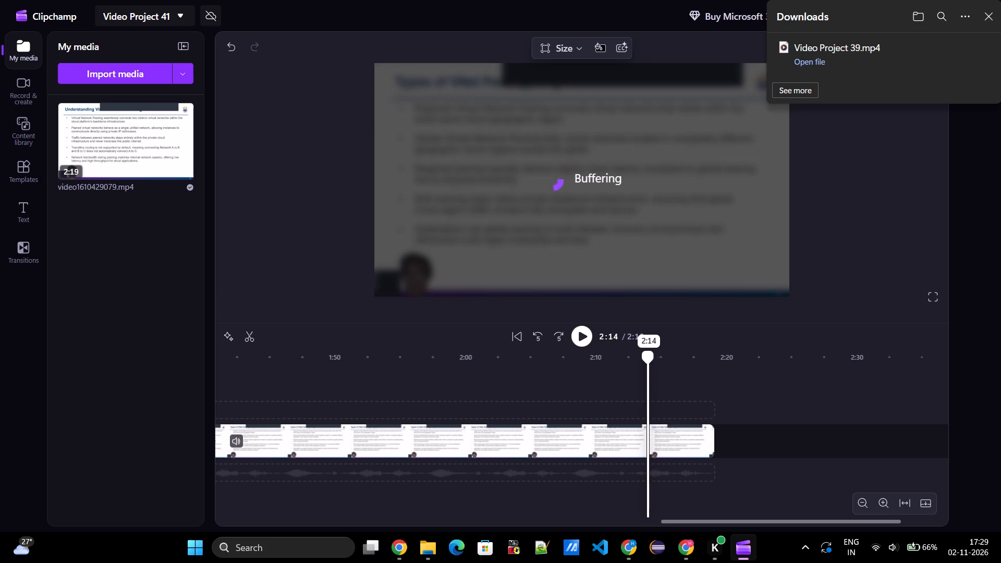
{"action": "left_click_drag", "start_coordinate": [648, 355], "coordinate": [773, 364]}
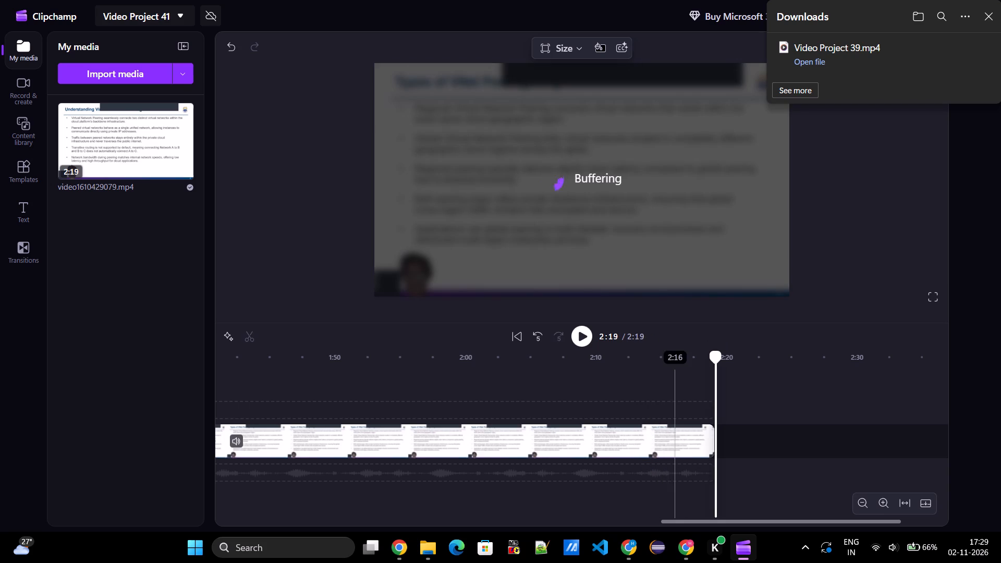
{"action": "left_click", "coordinate": [652, 427]}
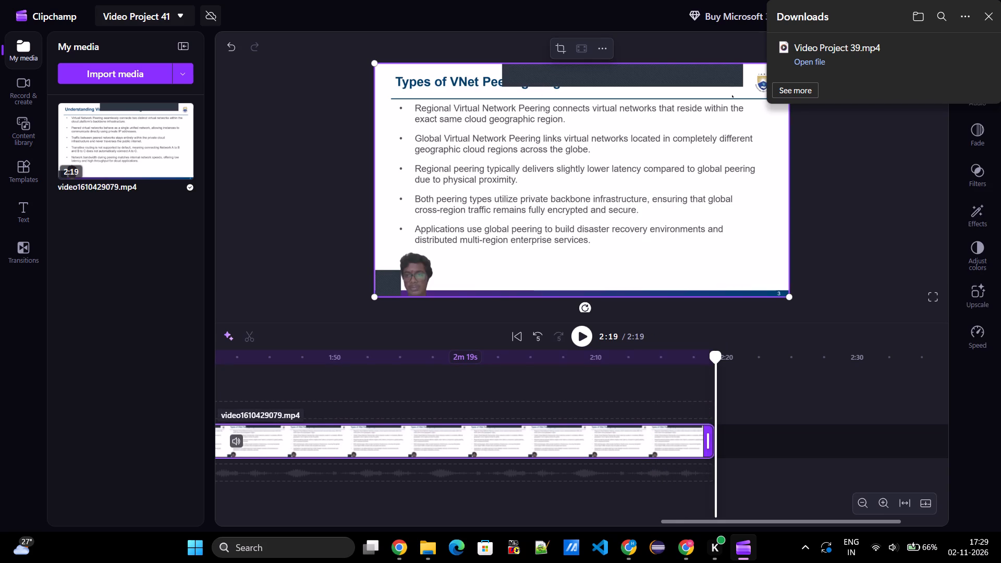
{"action": "key", "text": "ctrl+c"}
{"action": "key", "text": "ctrl+v"}
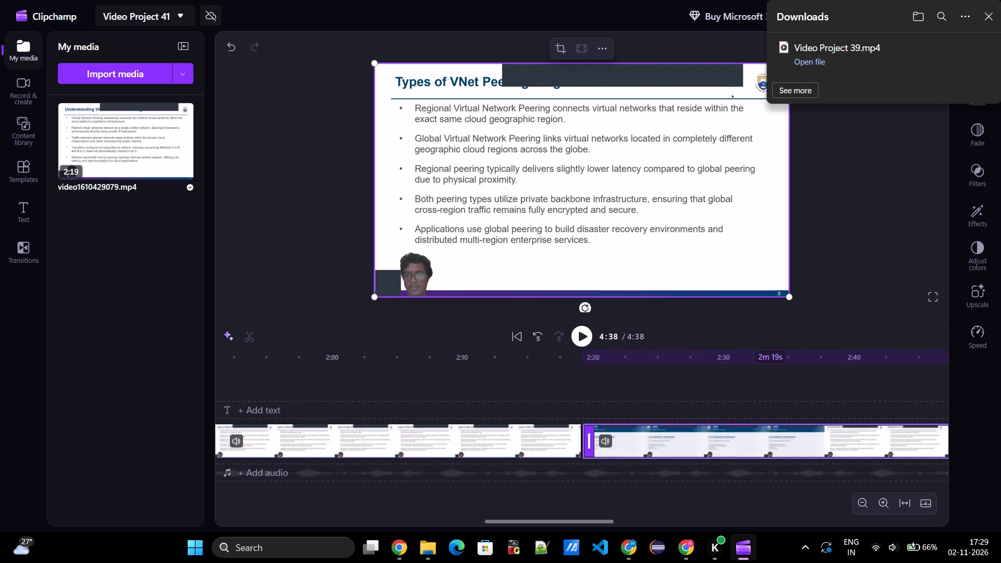
{"action": "scroll", "coordinate": [794, 444], "scroll_direction": "left", "scroll_amount": 7, "text": "ctrl"}
{"action": "key", "text": "ctrl+v"}
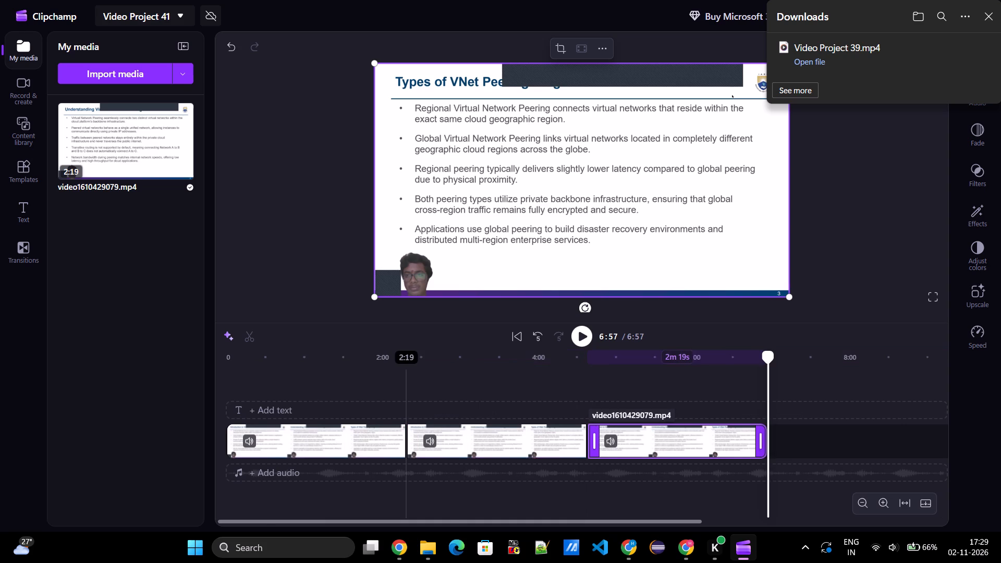
{"action": "key", "text": "ctrl+v"}
{"action": "key", "text": "ctrl+v"}
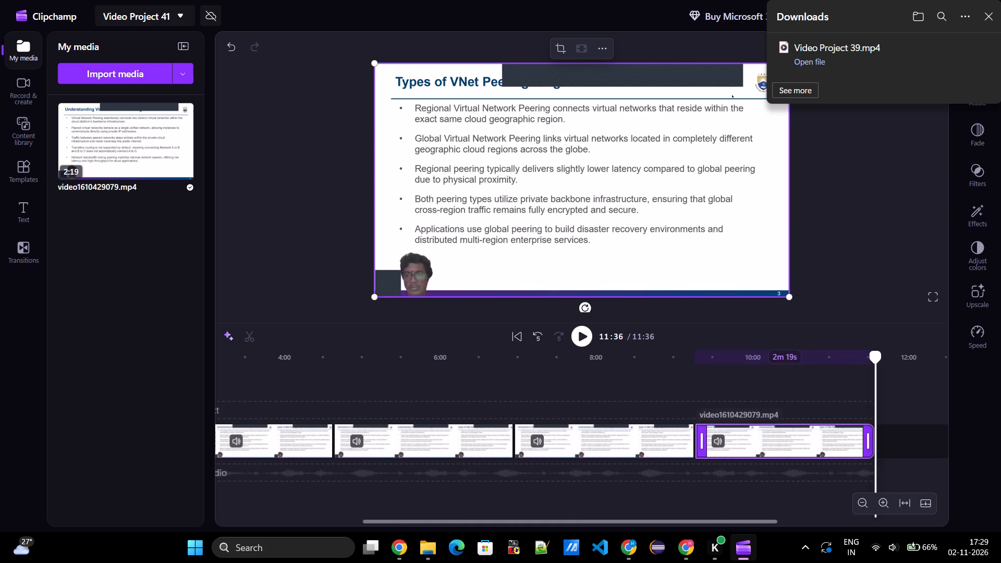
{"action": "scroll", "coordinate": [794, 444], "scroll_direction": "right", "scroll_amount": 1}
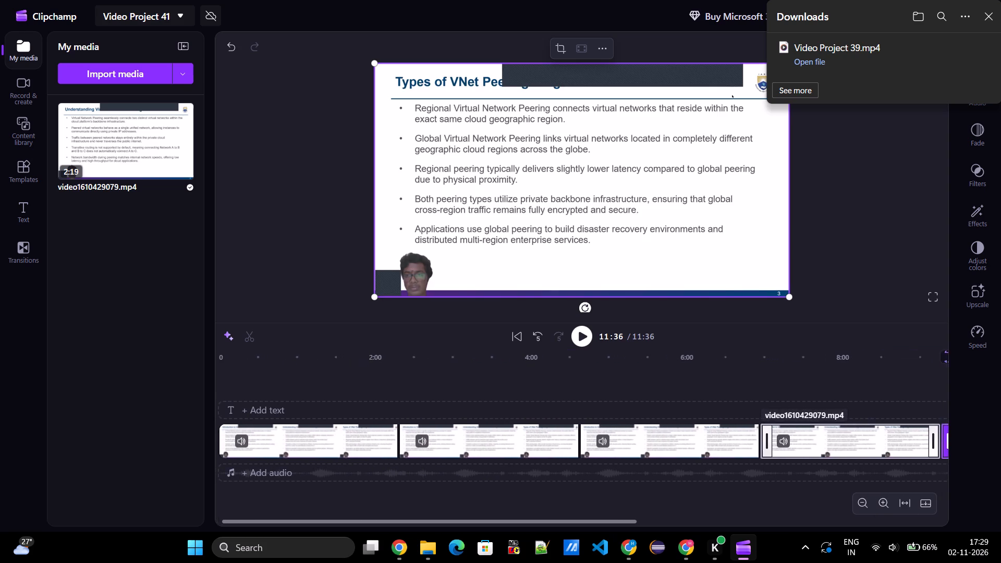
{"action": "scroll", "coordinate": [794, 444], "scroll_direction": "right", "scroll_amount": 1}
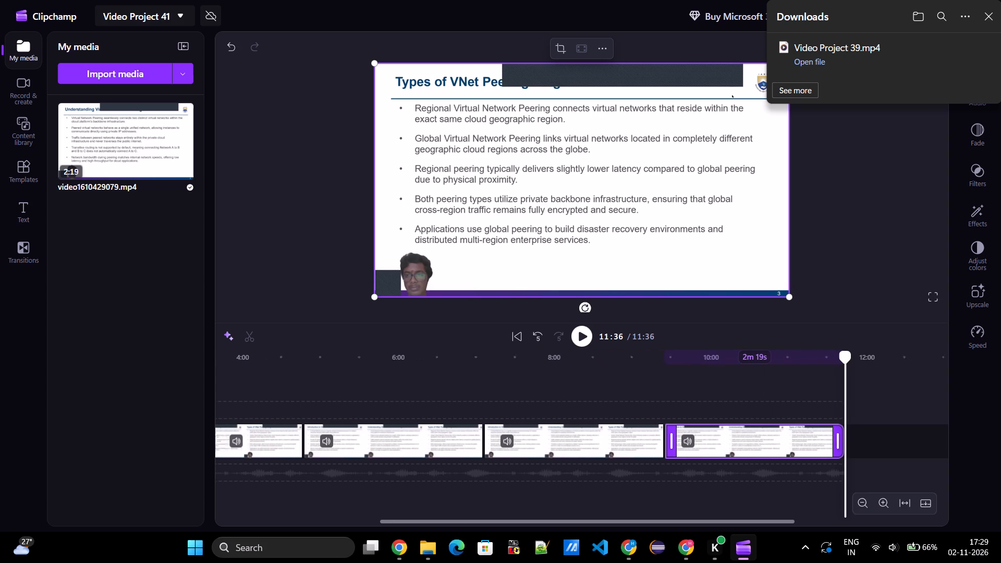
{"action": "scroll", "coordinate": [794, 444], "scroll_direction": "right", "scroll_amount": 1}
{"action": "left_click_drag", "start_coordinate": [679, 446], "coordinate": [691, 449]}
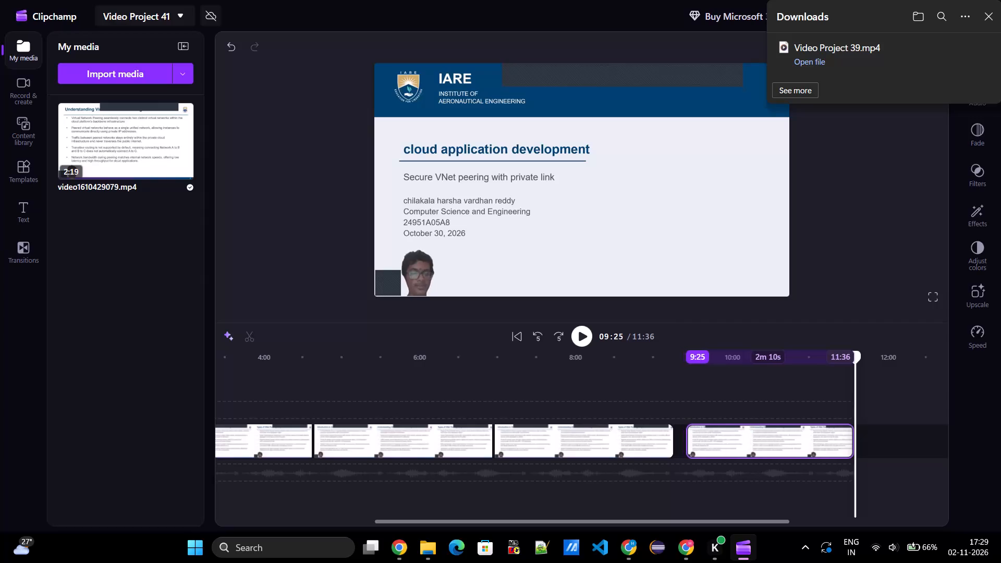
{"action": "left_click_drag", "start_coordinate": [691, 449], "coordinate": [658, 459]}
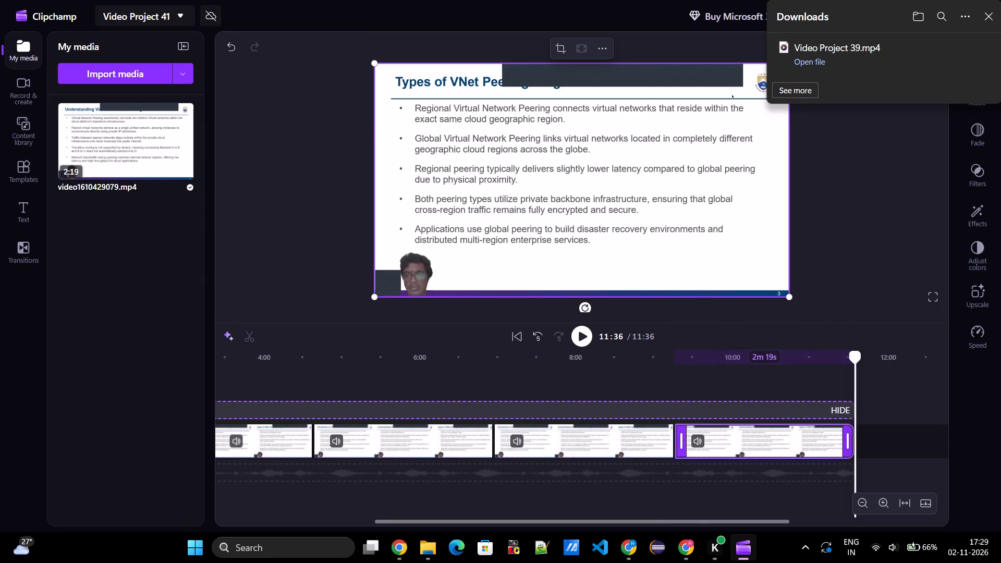
Split the last clip at 9:42, delete its opening part containing the title slide, and close the gap left behind.
{"action": "left_click", "coordinate": [707, 394]}
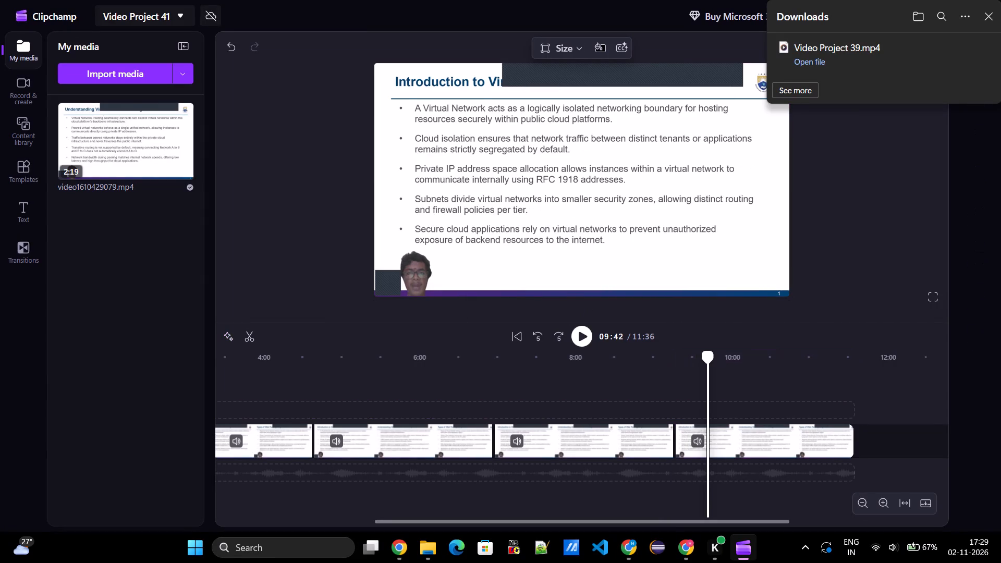
{"action": "left_click", "coordinate": [247, 342]}
{"action": "left_click", "coordinate": [690, 442]}
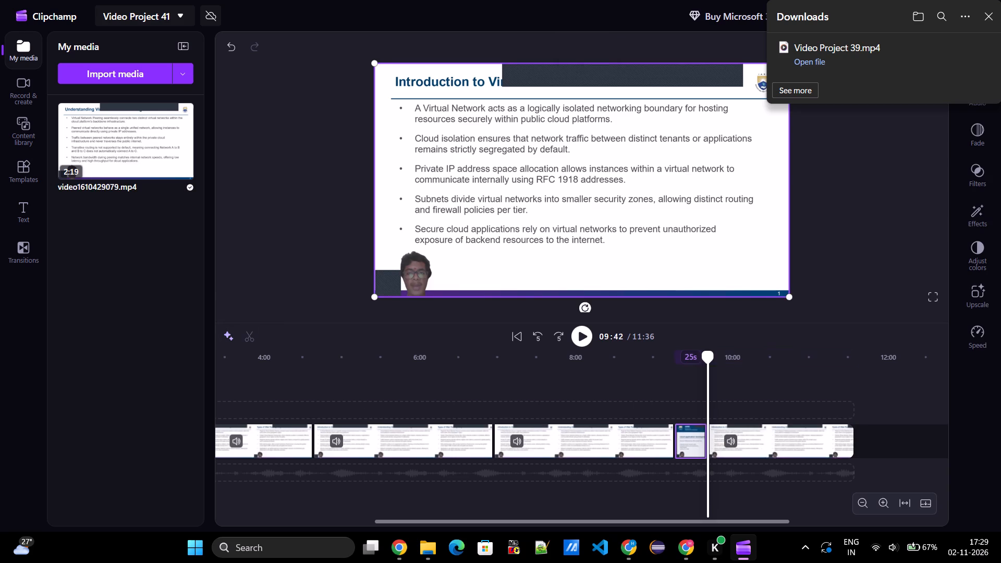
{"action": "key", "text": "Delete"}
{"action": "left_click", "coordinate": [690, 442]}
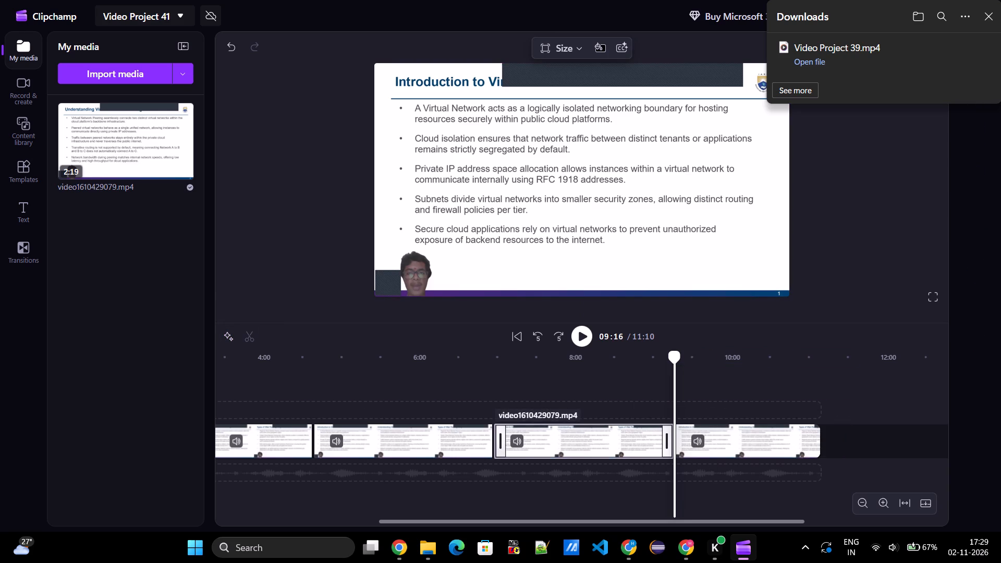
Trim the end of the fourth clip to a length of 2m 08s and close the gap before the last clip.
{"action": "left_click_drag", "start_coordinate": [668, 439], "coordinate": [656, 442]}
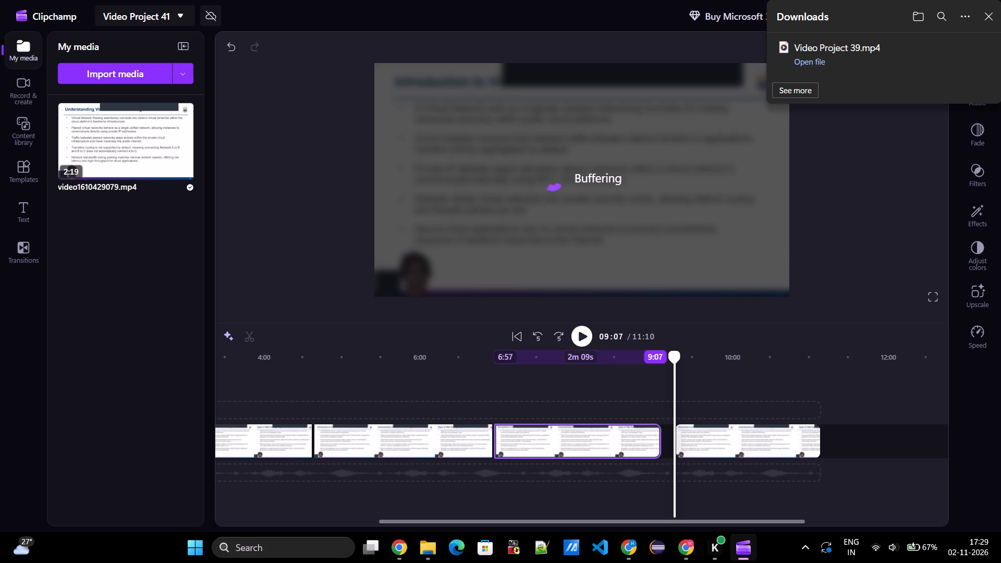
{"action": "left_click_drag", "start_coordinate": [656, 442], "coordinate": [654, 443]}
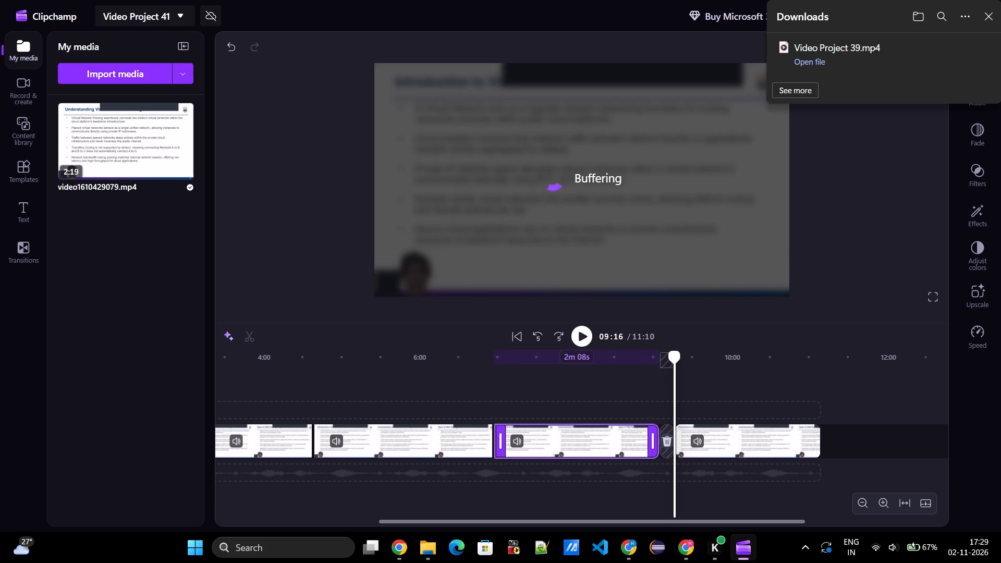
{"action": "left_click", "coordinate": [665, 443]}
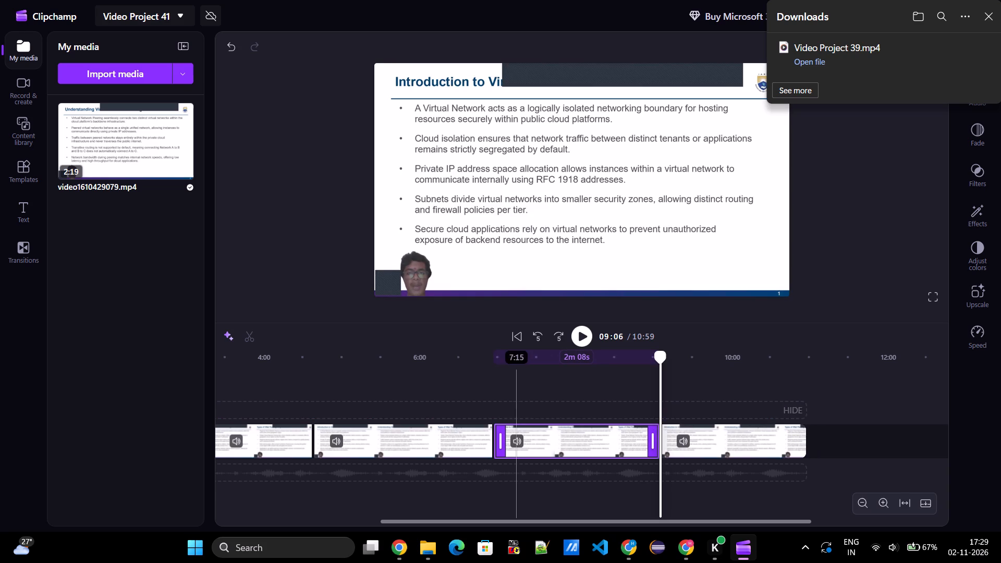
Split the fourth clip at 7:16, delete its opening part containing the title slide, and close the gap left behind.
{"action": "left_click", "coordinate": [518, 389]}
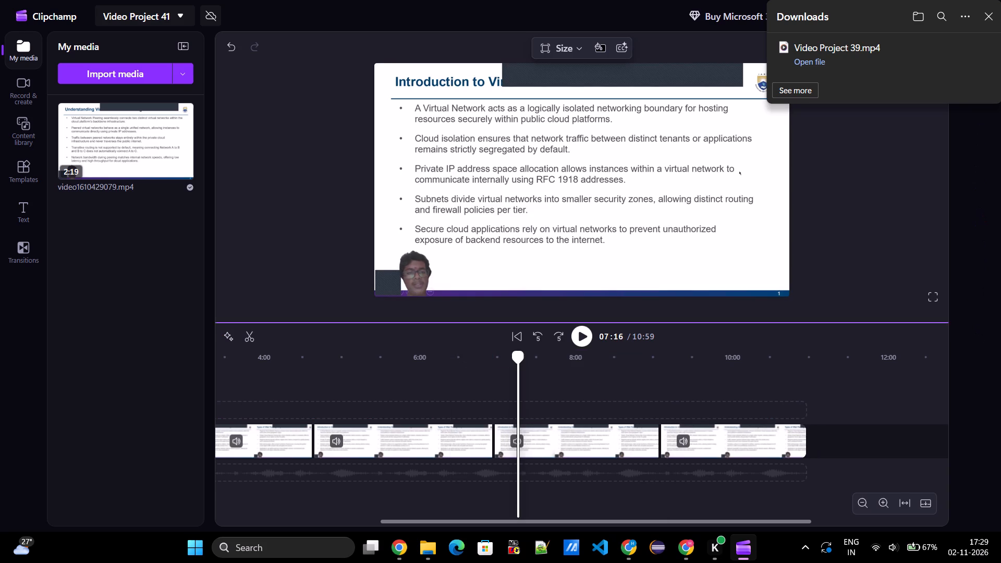
{"action": "left_click", "coordinate": [254, 337]}
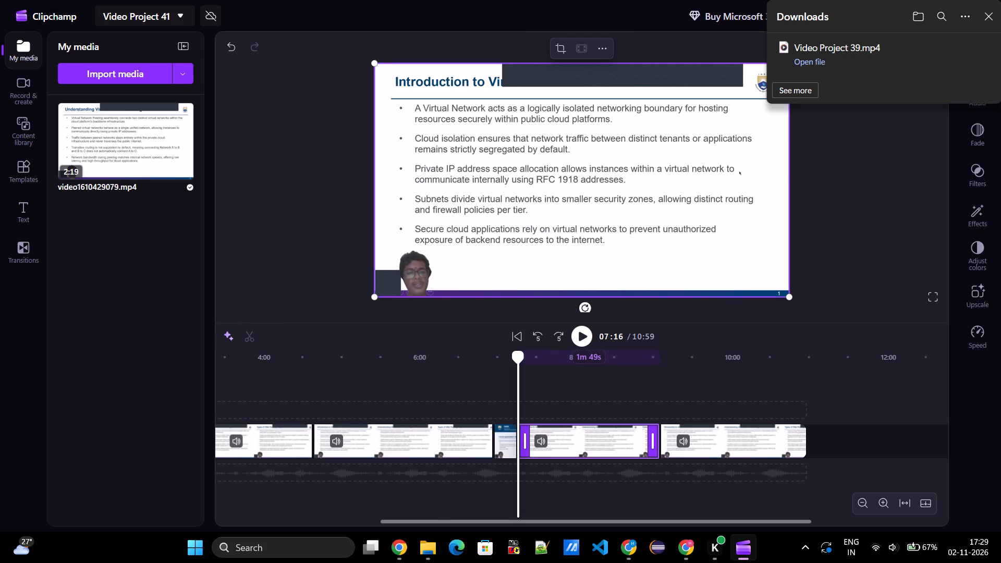
{"action": "left_click", "coordinate": [501, 439]}
{"action": "key", "text": "Delete"}
{"action": "left_click", "coordinate": [501, 439]}
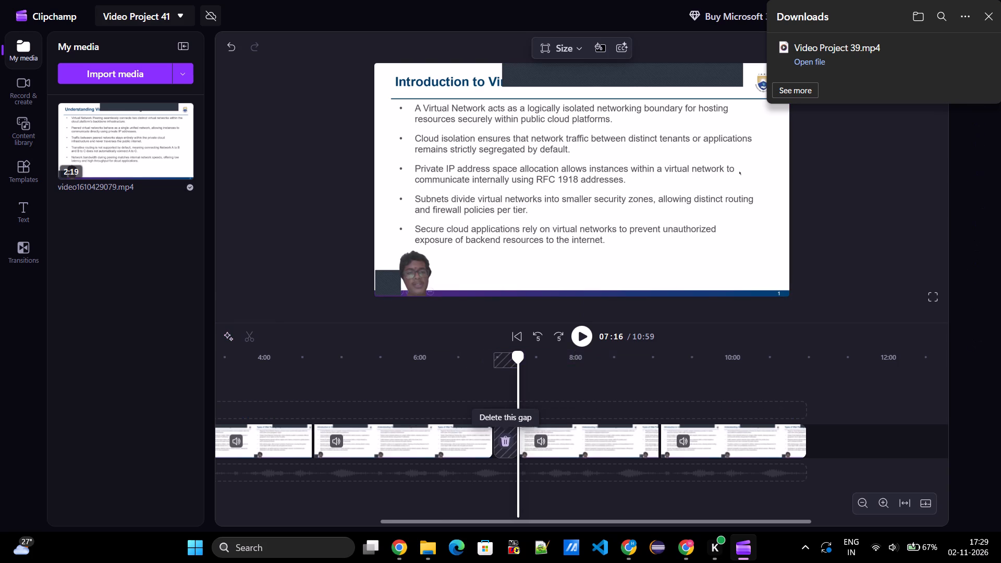
Trim the end of the third clip to a length of 2m 08s, play back its ending, and close the gap before the fourth clip.
{"action": "left_click_drag", "start_coordinate": [485, 439], "coordinate": [471, 439]}
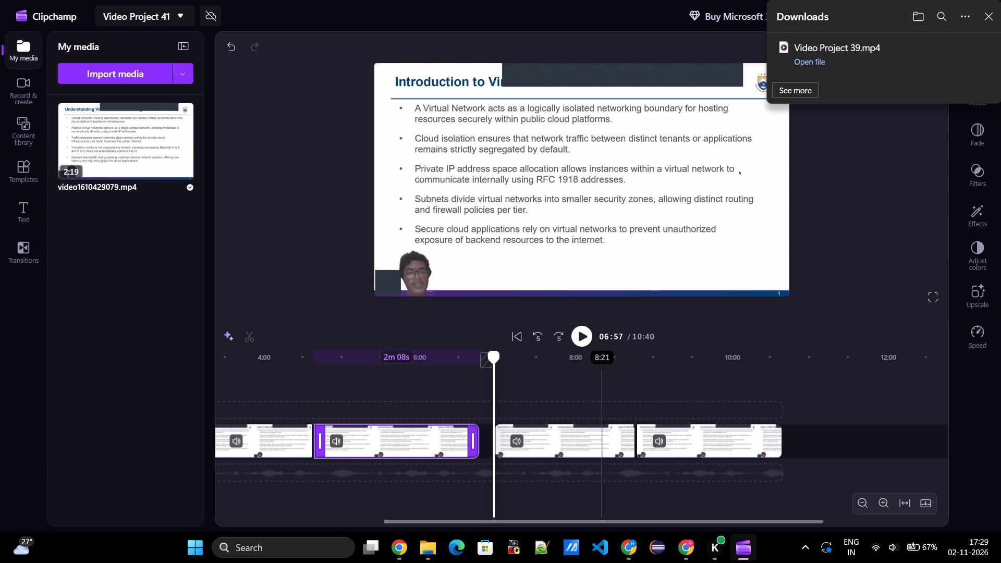
{"action": "left_click", "coordinate": [627, 376]}
{"action": "key", "text": "space"}
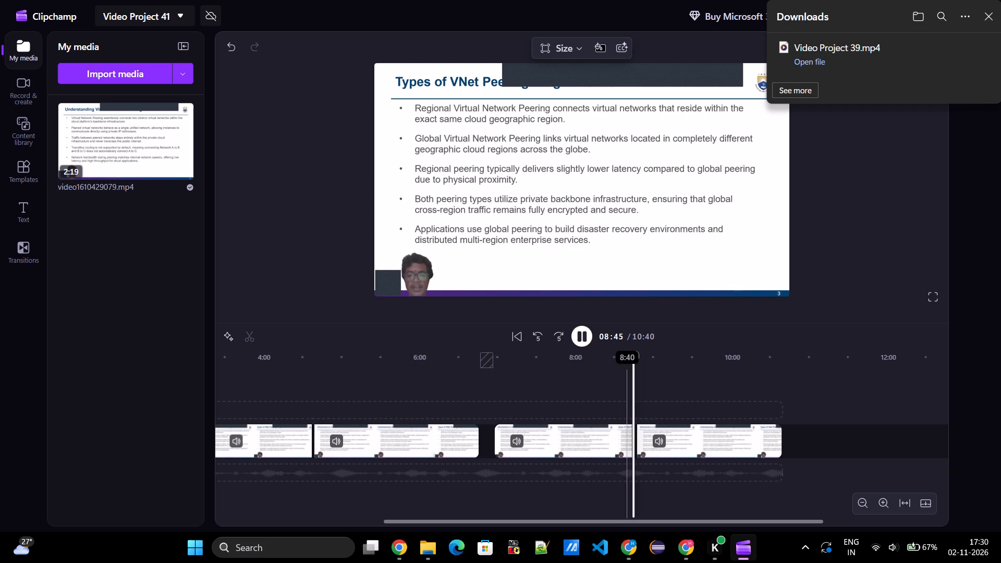
{"action": "key", "text": "space"}
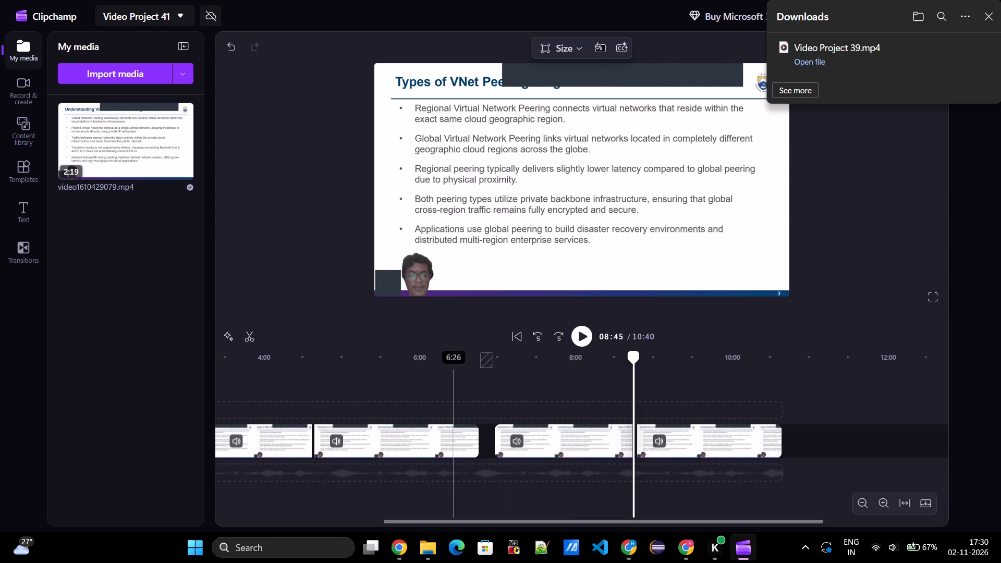
{"action": "left_click", "coordinate": [454, 373]}
{"action": "key", "text": "space"}
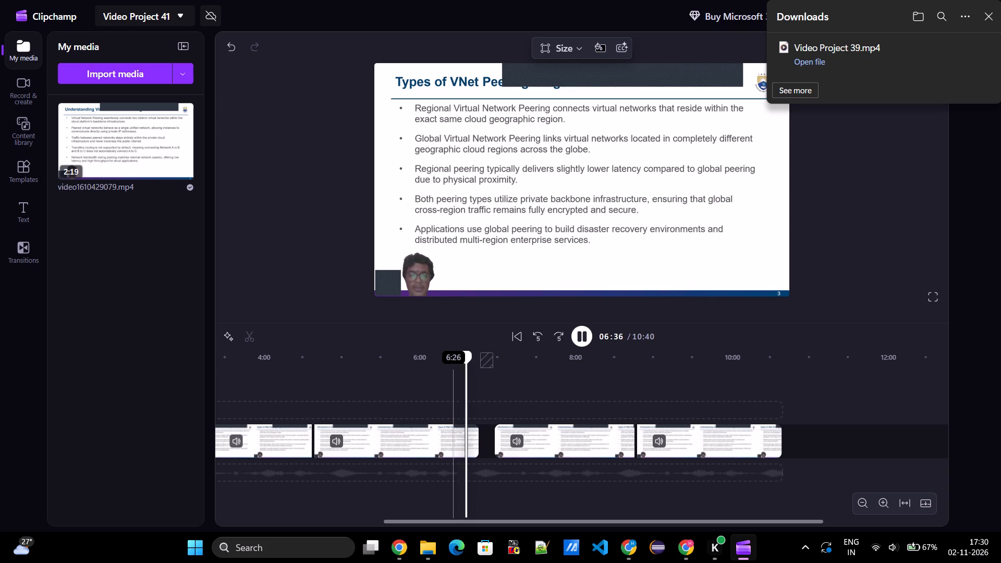
{"action": "key", "text": "Right"}
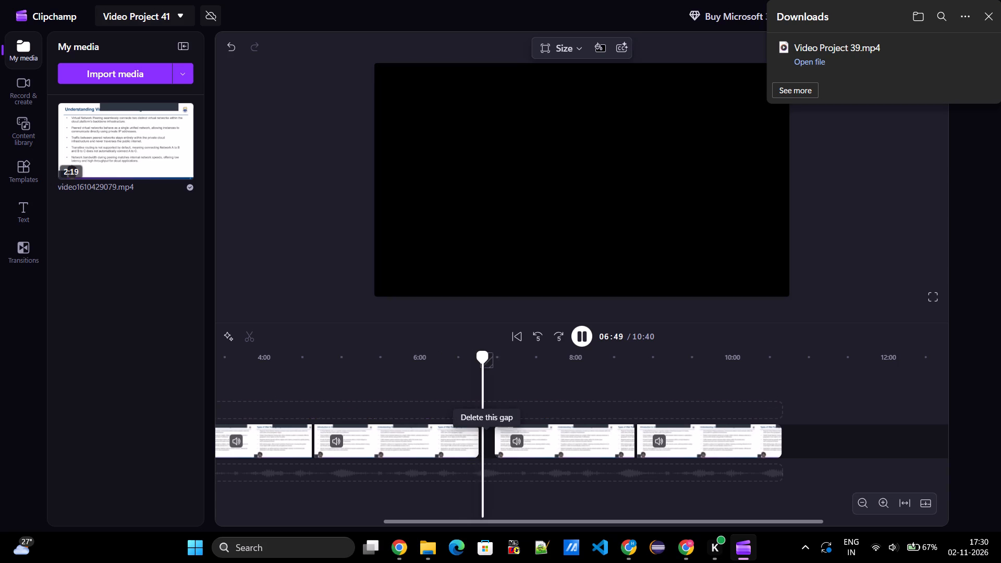
{"action": "left_click", "coordinate": [484, 440]}
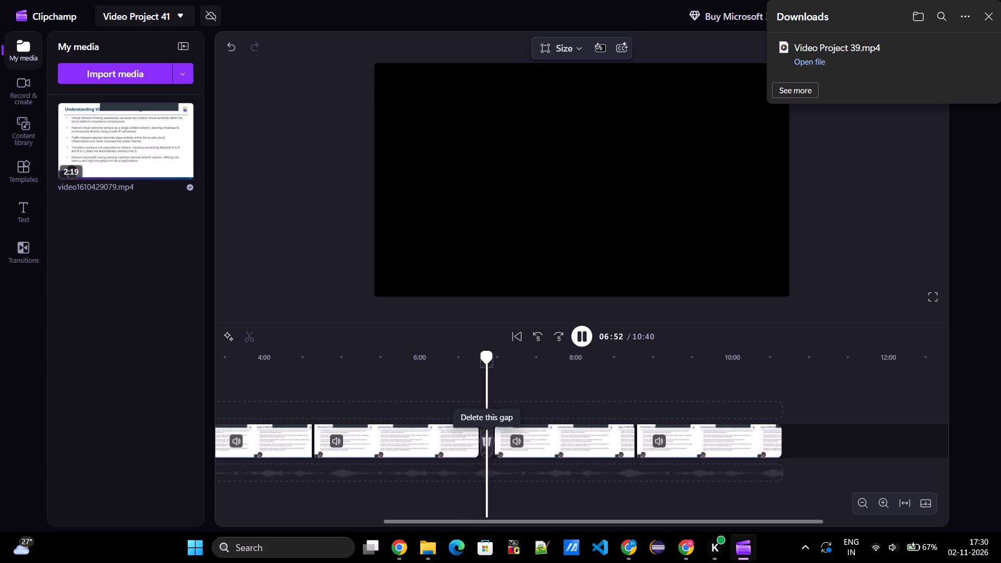
{"action": "left_click", "coordinate": [484, 437]}
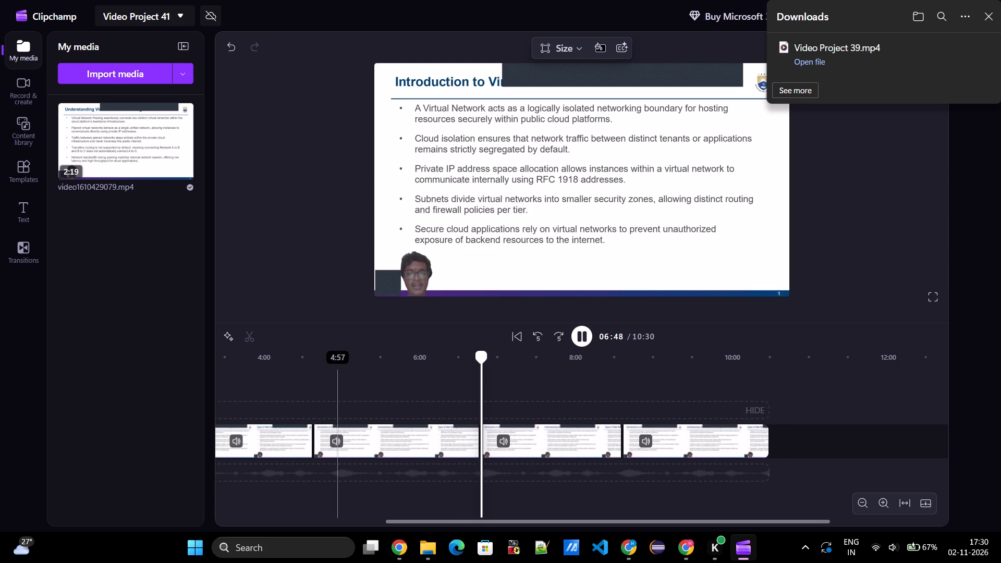
Split the third clip at 4:55, delete its opening part containing the title slide, and close the gap left behind.
{"action": "left_click", "coordinate": [336, 381]}
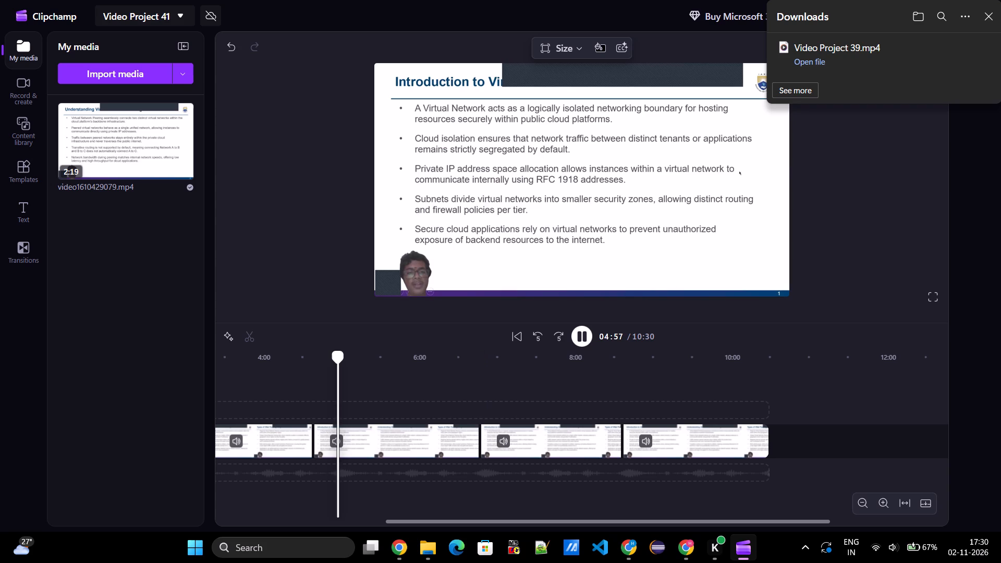
{"action": "left_click", "coordinate": [336, 376]}
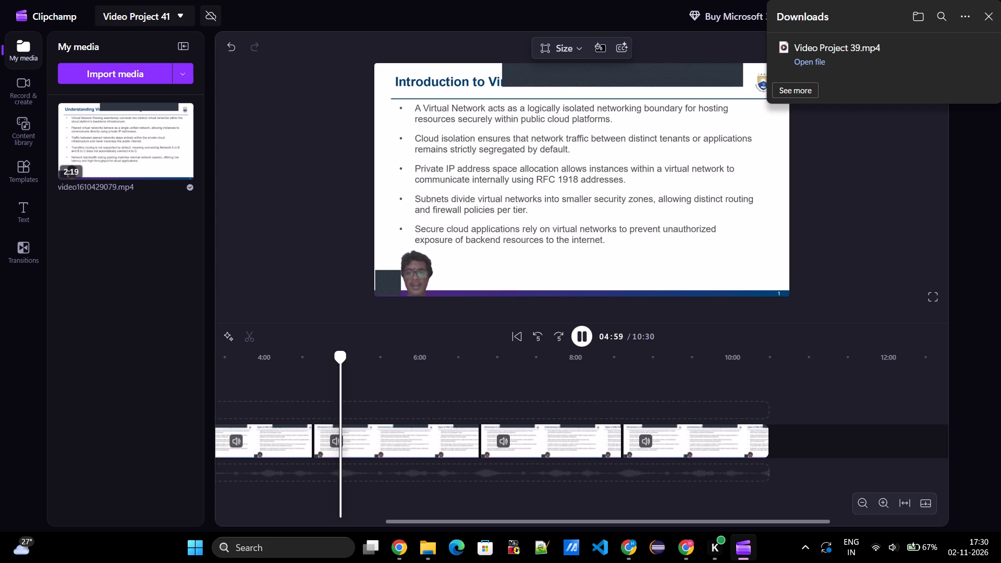
{"action": "left_click", "coordinate": [582, 331]}
{"action": "left_click_drag", "start_coordinate": [339, 353], "coordinate": [335, 353]}
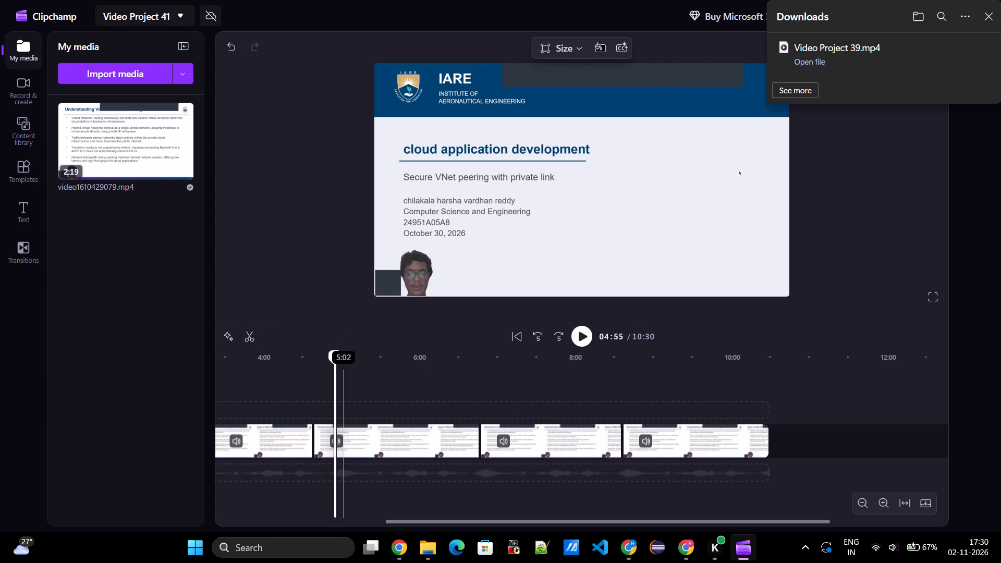
{"action": "key", "text": "s"}
{"action": "left_click", "coordinate": [328, 436]}
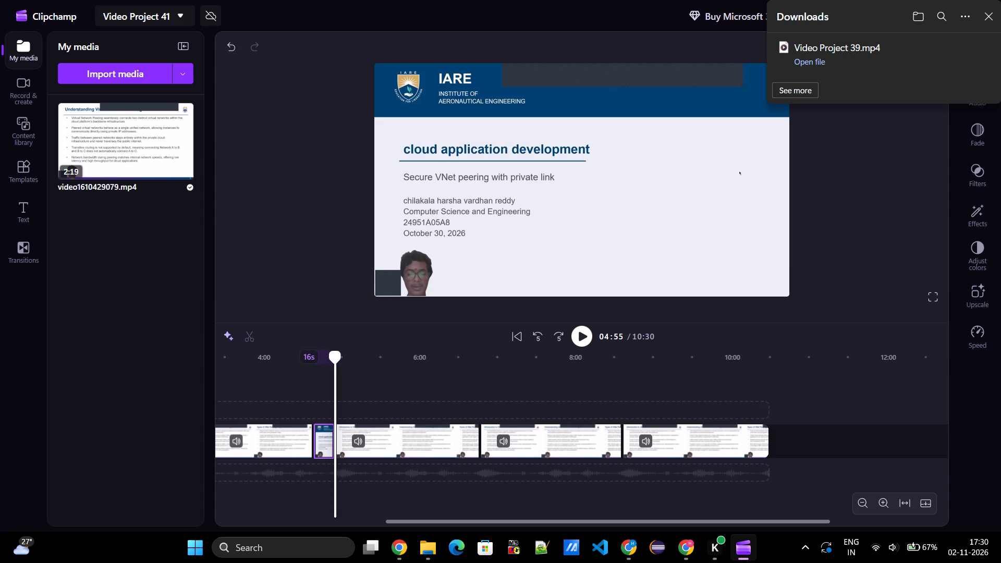
{"action": "key", "text": "Delete"}
{"action": "left_click", "coordinate": [328, 436]}
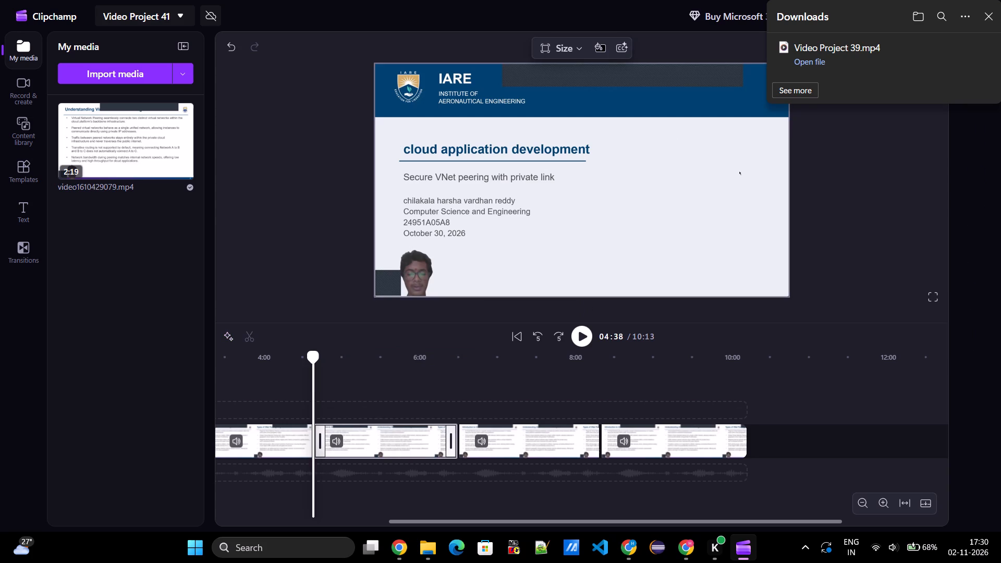
Trim the end of the second clip to a length of 2m 04s and close the gap before the third clip.
{"action": "scroll", "coordinate": [328, 436], "scroll_direction": "right", "scroll_amount": 1}
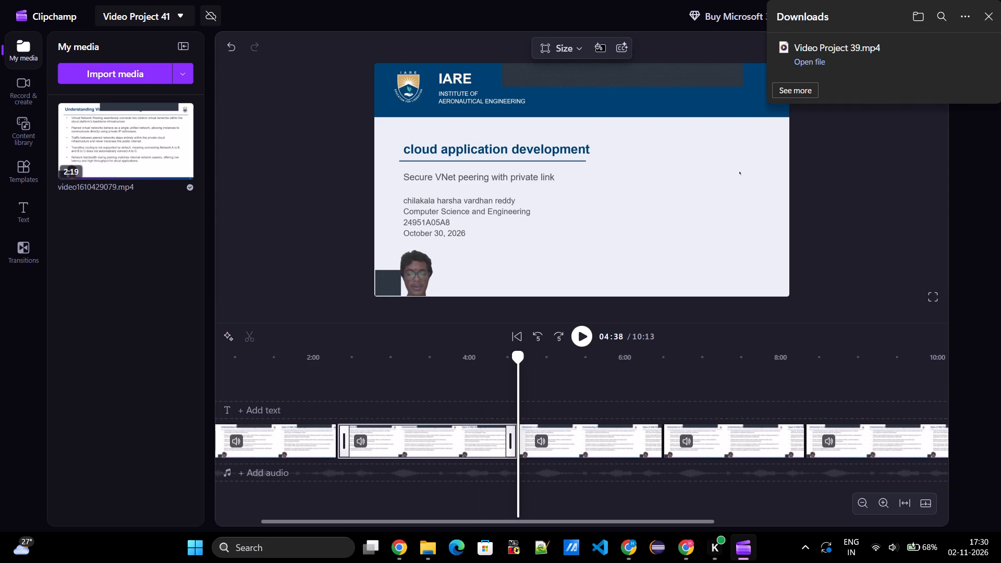
{"action": "left_click", "coordinate": [489, 442]}
{"action": "left_click_drag", "start_coordinate": [512, 442], "coordinate": [499, 445]}
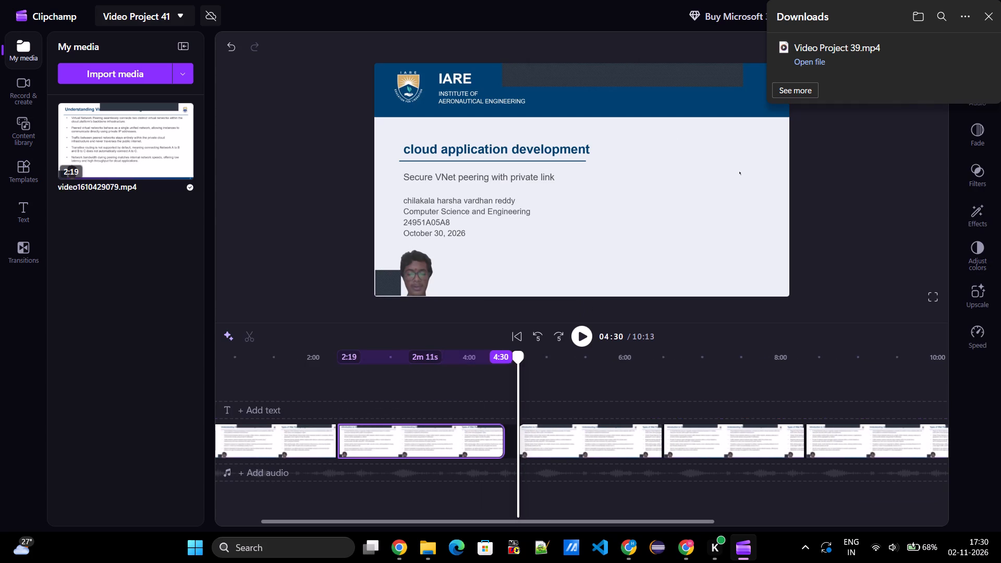
{"action": "left_click_drag", "start_coordinate": [499, 445], "coordinate": [493, 445]}
{"action": "left_click", "coordinate": [506, 445]}
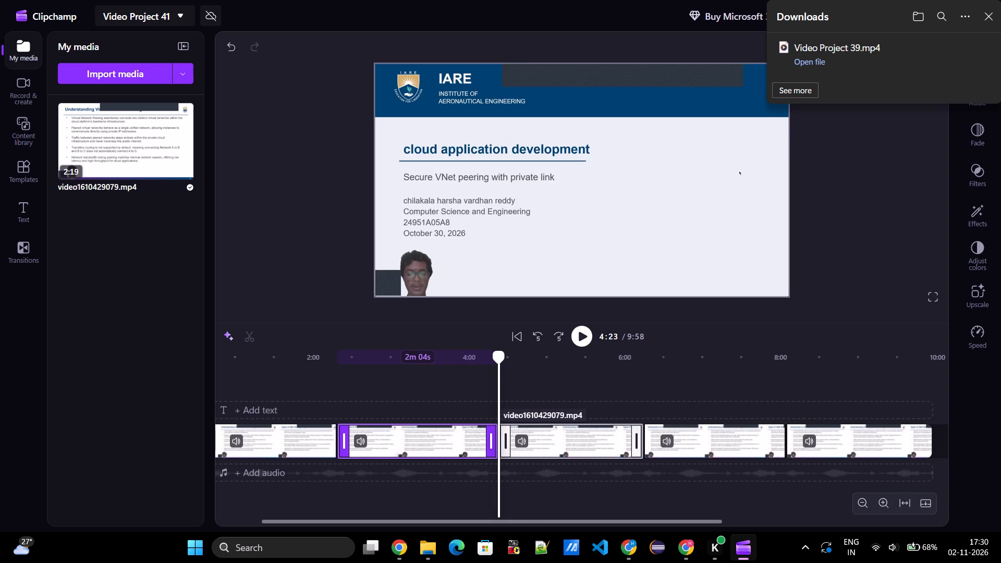
Split the second clip at 2:37, delete its opening part containing the title slide, and close the gap left behind.
{"action": "scroll", "coordinate": [506, 445], "scroll_direction": "right", "scroll_amount": 1}
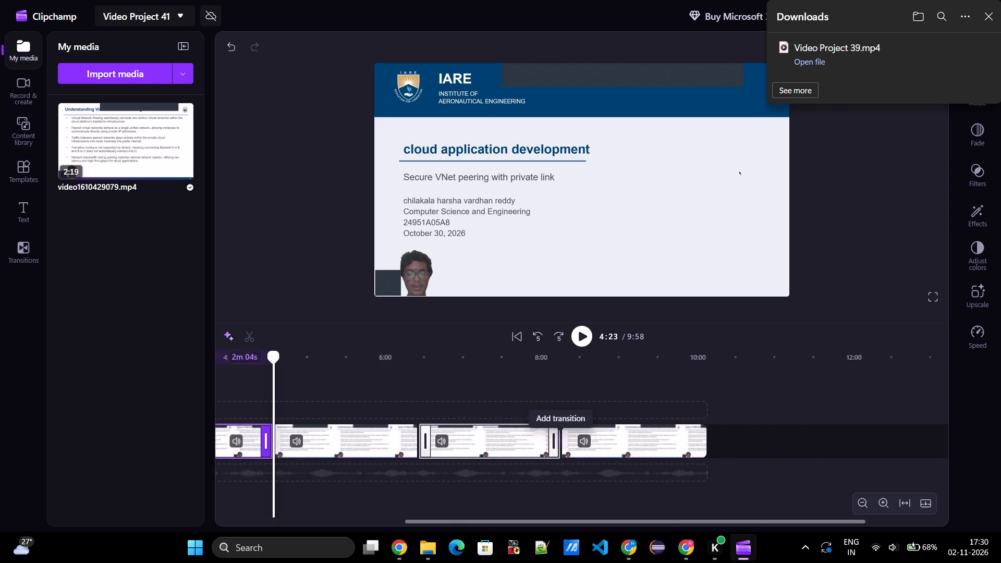
{"action": "scroll", "coordinate": [506, 445], "scroll_direction": "right", "scroll_amount": 1}
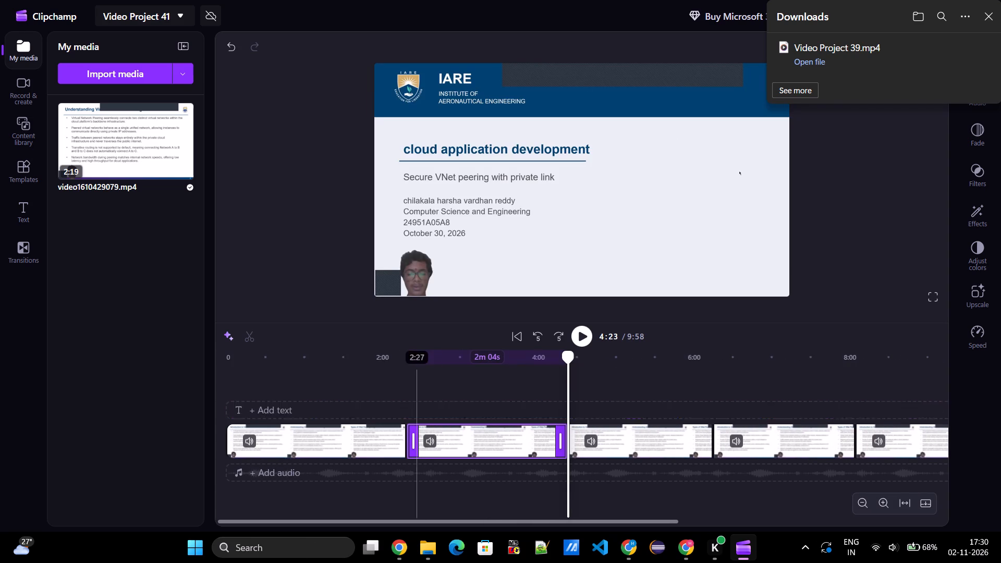
{"action": "left_click", "coordinate": [430, 388]}
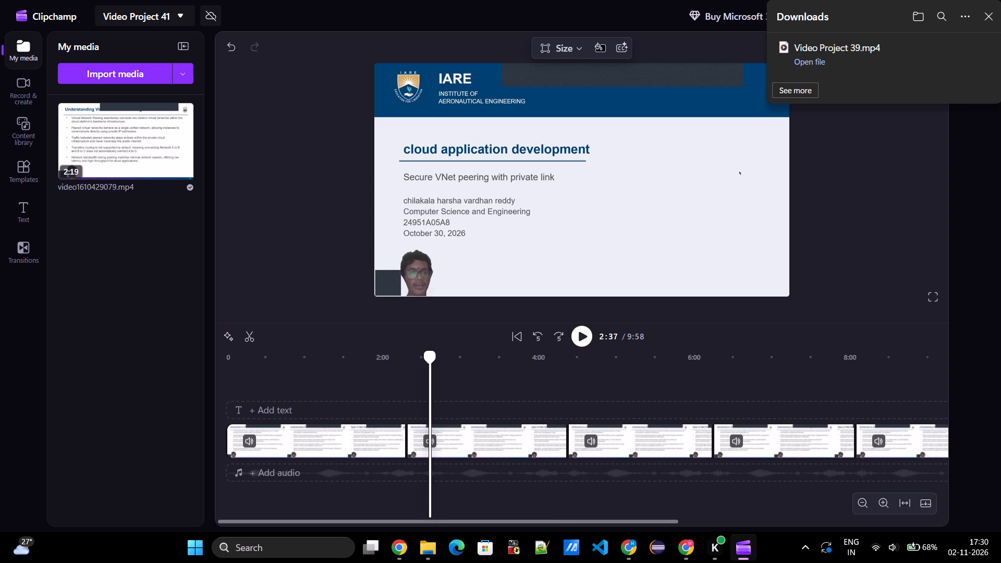
{"action": "key", "text": "s"}
{"action": "left_click", "coordinate": [411, 432]}
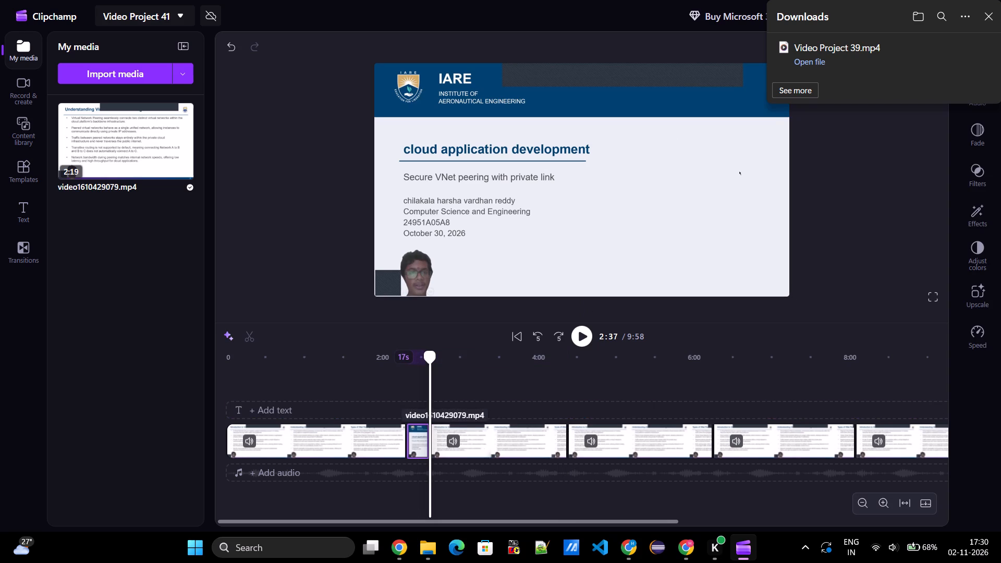
{"action": "key", "text": "Delete"}
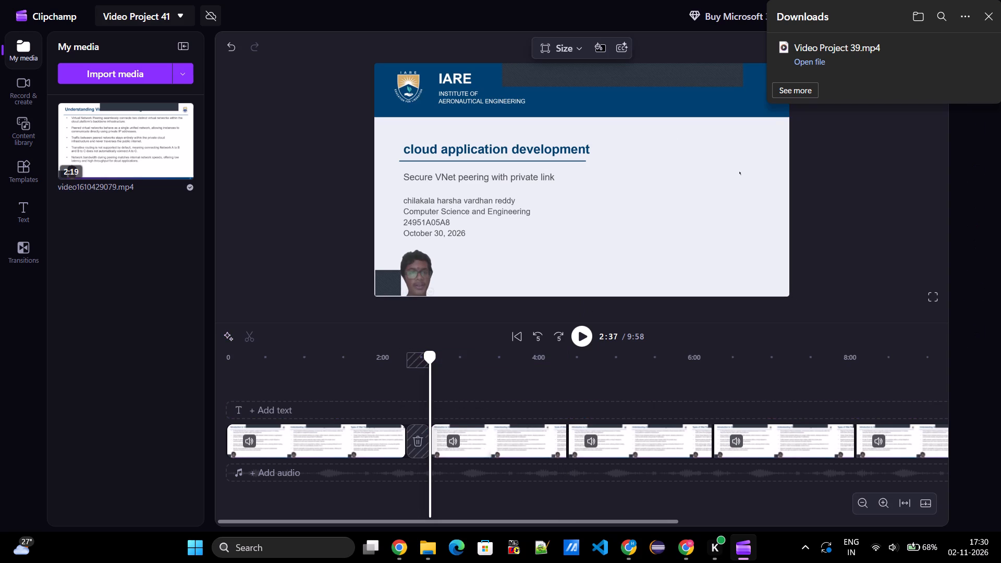
{"action": "left_click", "coordinate": [417, 444]}
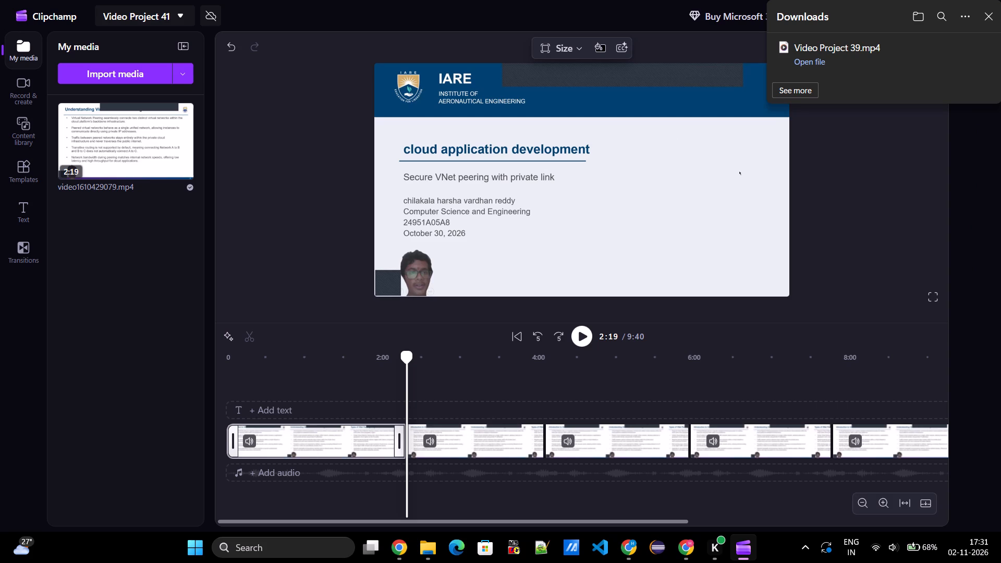
Trim the end of the first clip to a length of 2m 12s and close the gap before the second clip.
{"action": "left_click_drag", "start_coordinate": [399, 438], "coordinate": [396, 439]}
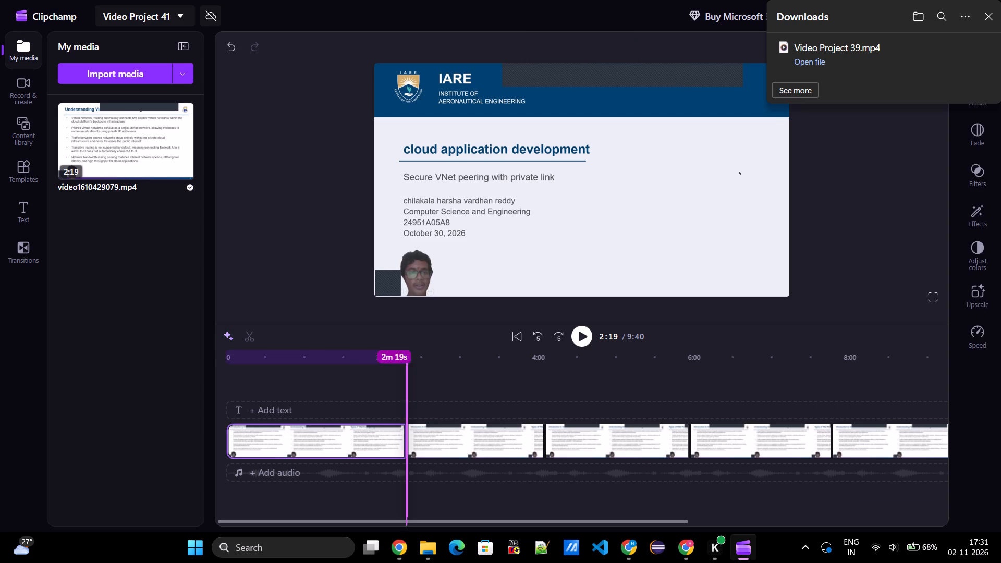
{"action": "left_click_drag", "start_coordinate": [396, 439], "coordinate": [390, 440]}
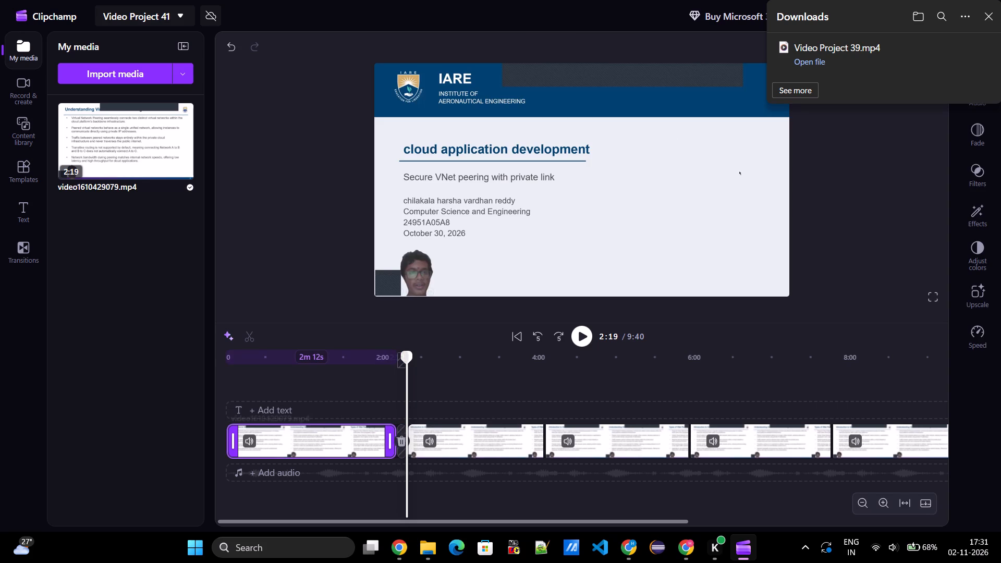
{"action": "left_click", "coordinate": [401, 440]}
Play back the join between the first two clips, split the second clip at about 2:19, delete its short opening piece, and close the gap.
{"action": "left_click", "coordinate": [371, 389]}
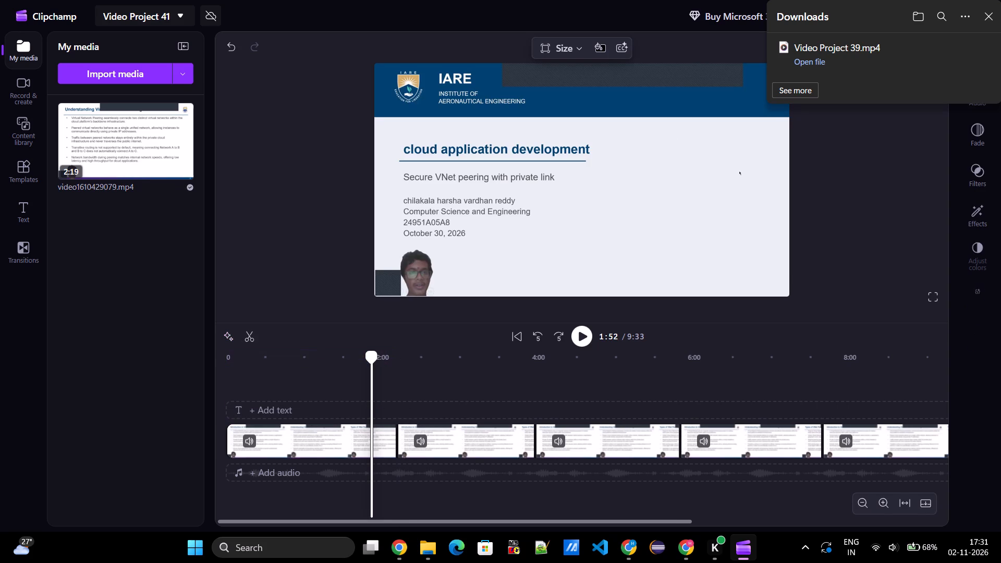
{"action": "key", "text": "Right"}
{"action": "key", "text": "Right"}
{"action": "key", "text": "Right"}
{"action": "key", "text": "space"}
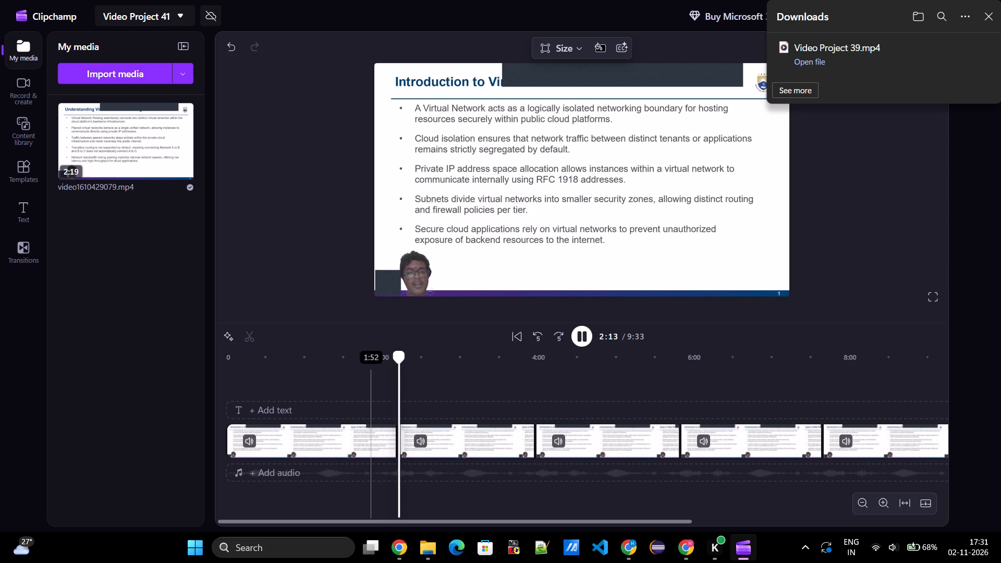
{"action": "left_click", "coordinate": [401, 358]}
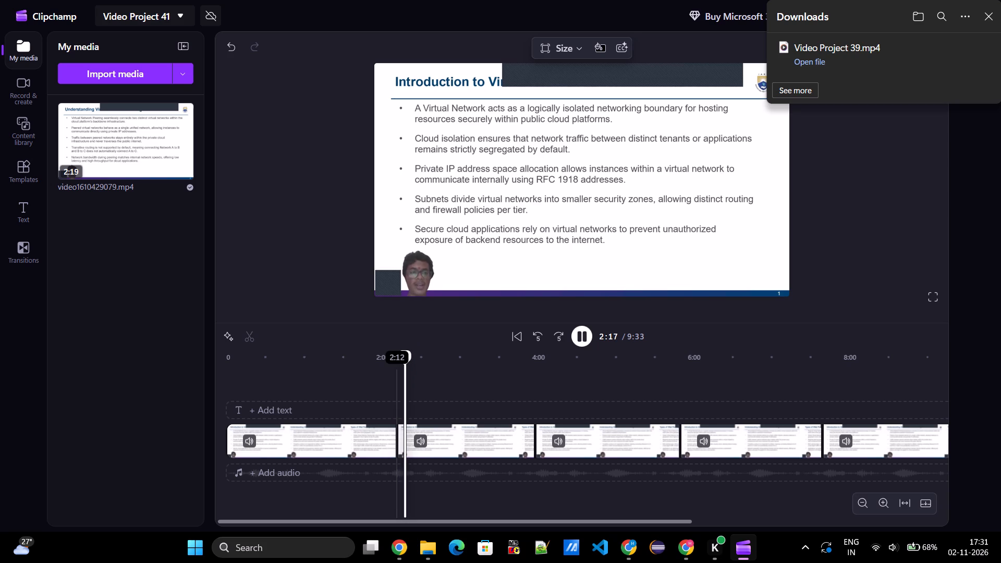
{"action": "key", "text": "s"}
{"action": "left_click", "coordinate": [583, 333]}
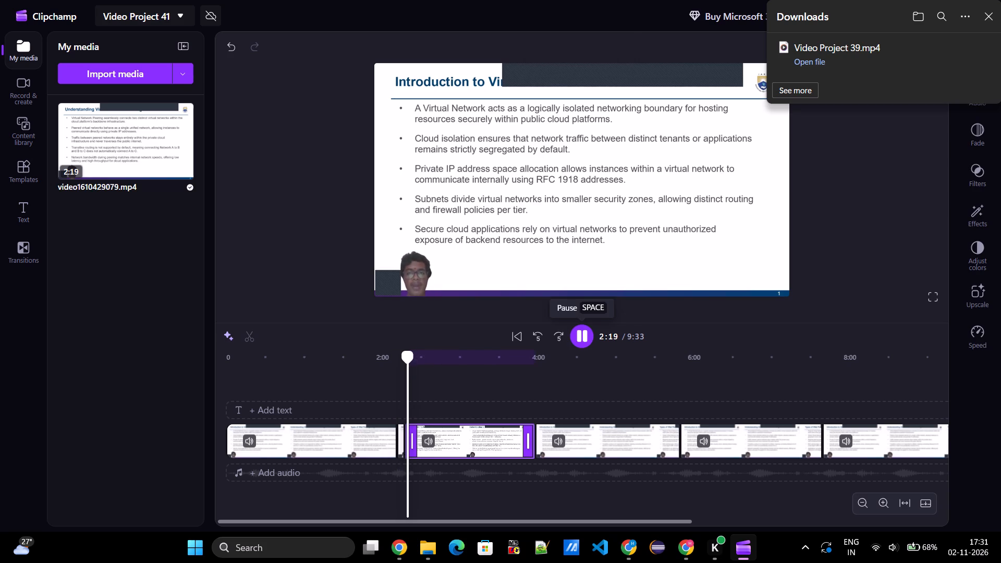
{"action": "left_click", "coordinate": [403, 445]}
{"action": "key", "text": "Delete"}
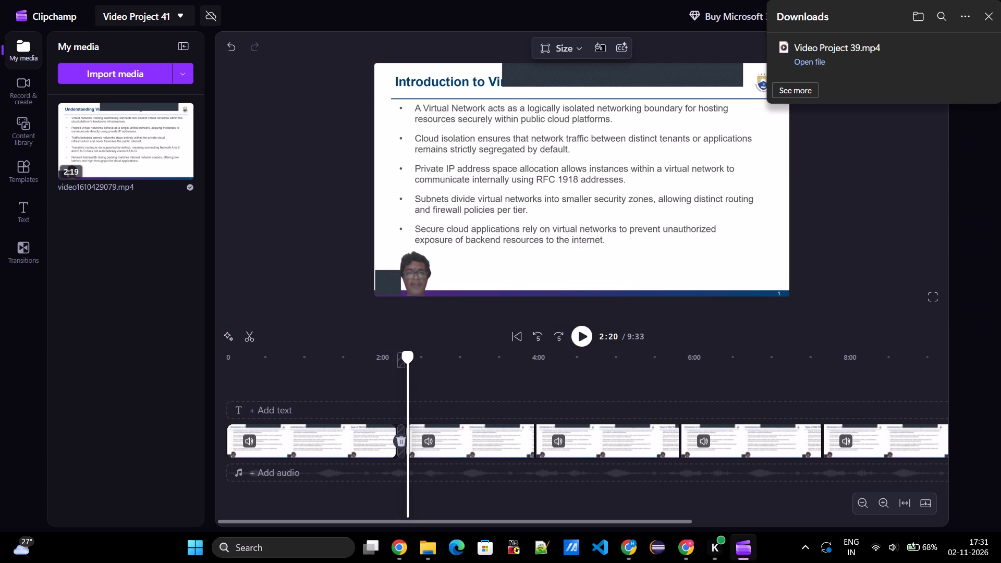
{"action": "left_click", "coordinate": [403, 445]}
Copy the last clip on the timeline and paste the duplicate directly after it.
{"action": "scroll", "coordinate": [716, 421], "scroll_direction": "left", "scroll_amount": 3}
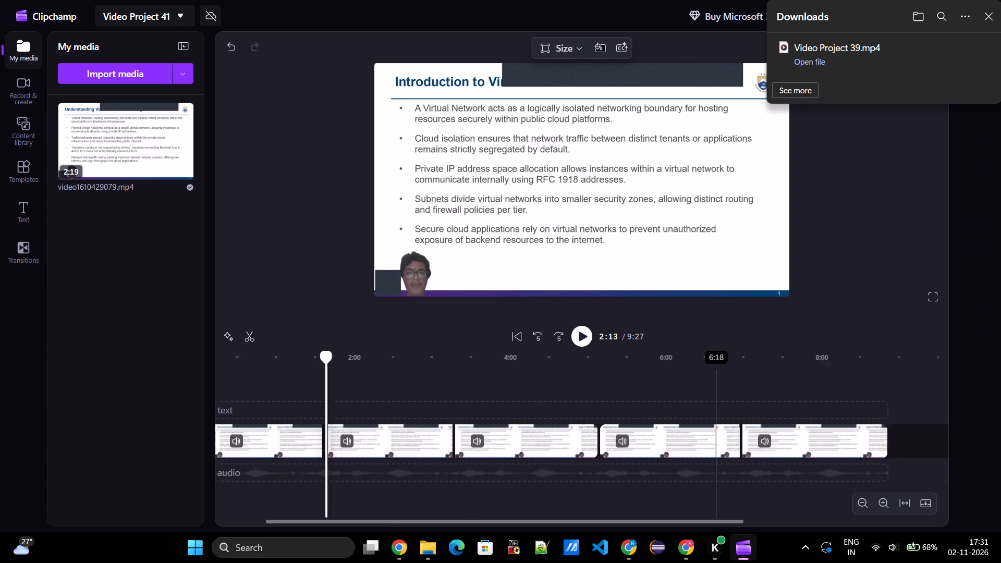
{"action": "scroll", "coordinate": [716, 421], "scroll_direction": "left", "scroll_amount": 4}
{"action": "scroll", "coordinate": [716, 421], "scroll_direction": "right", "scroll_amount": 1}
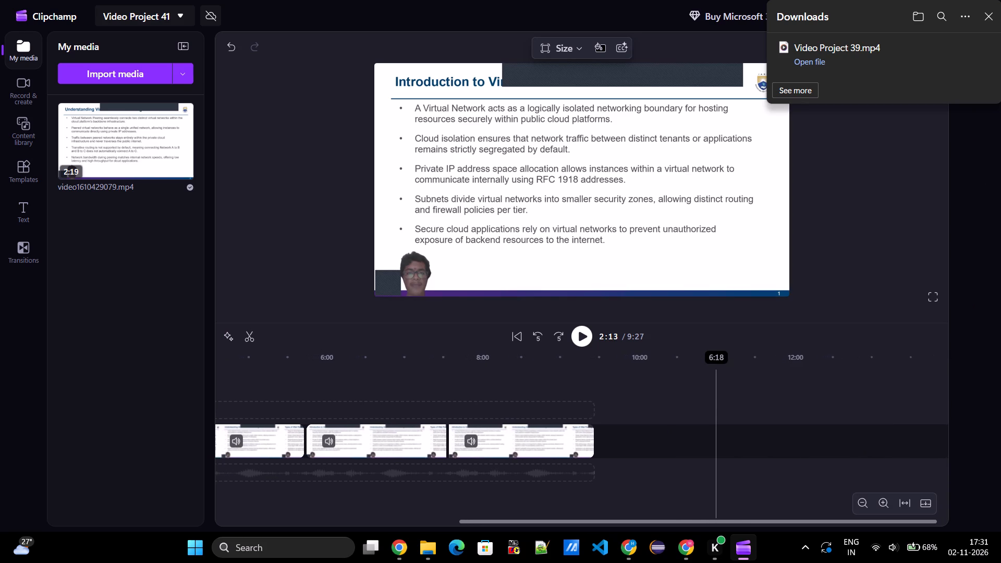
{"action": "left_click", "coordinate": [557, 442]}
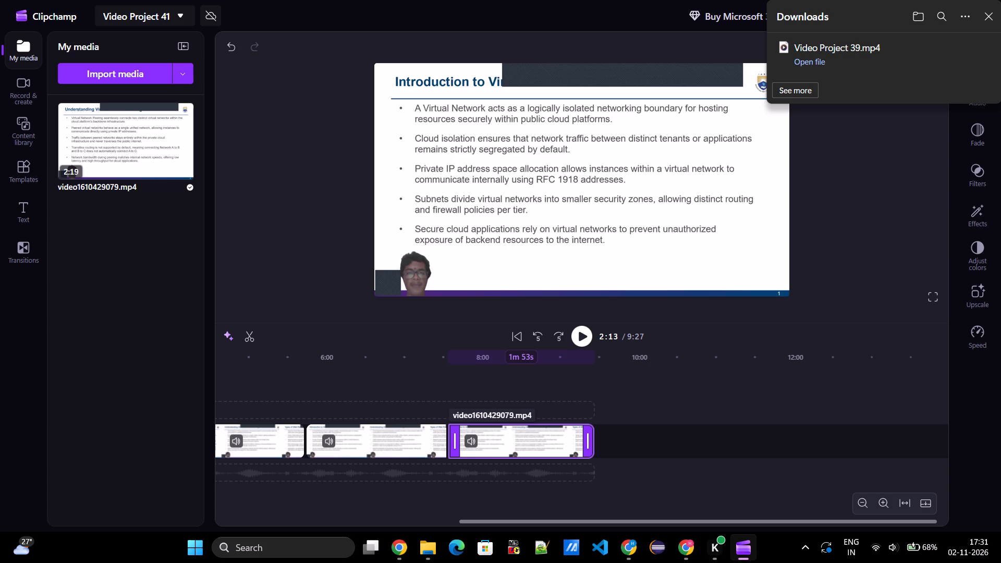
{"action": "key", "text": "ctrl+c"}
{"action": "left_click", "coordinate": [604, 440], "text": "ctrl"}
{"action": "key", "text": "ctrl+v"}
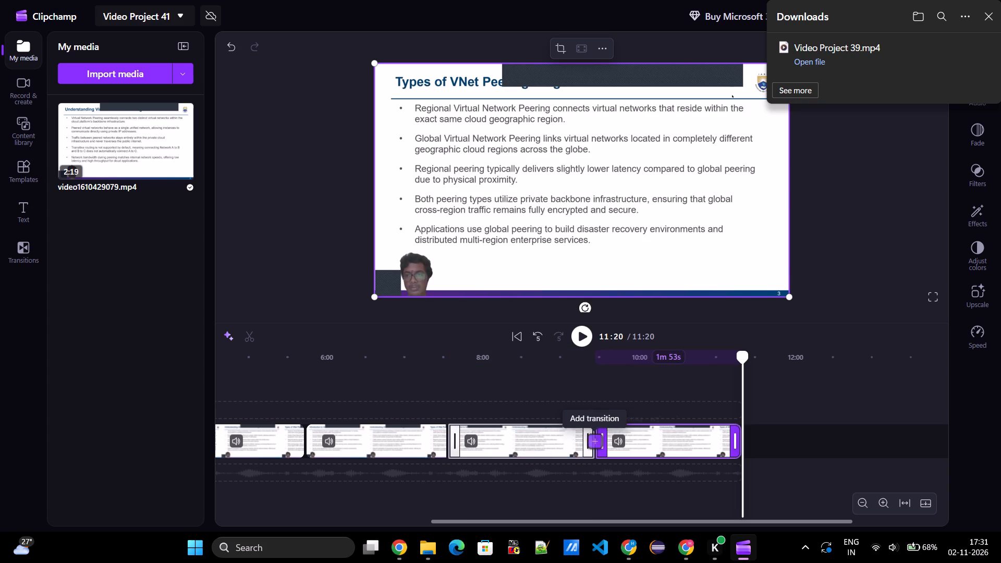
Trim the end of the second-to-last clip to a length of 1m 43s and close the gap before the final clip.
{"action": "left_click_drag", "start_coordinate": [586, 443], "coordinate": [574, 443]}
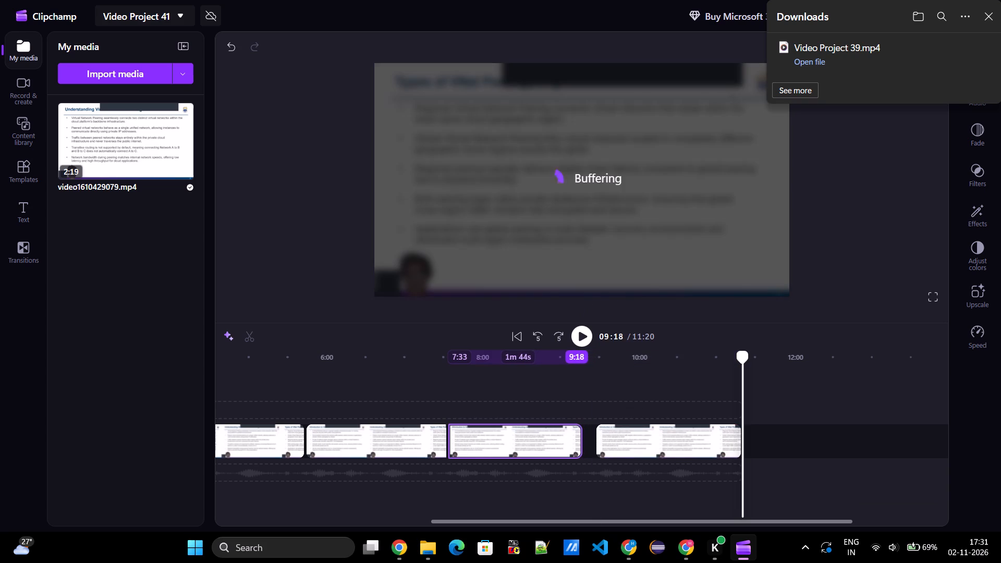
{"action": "left_click_drag", "start_coordinate": [574, 443], "coordinate": [573, 444]}
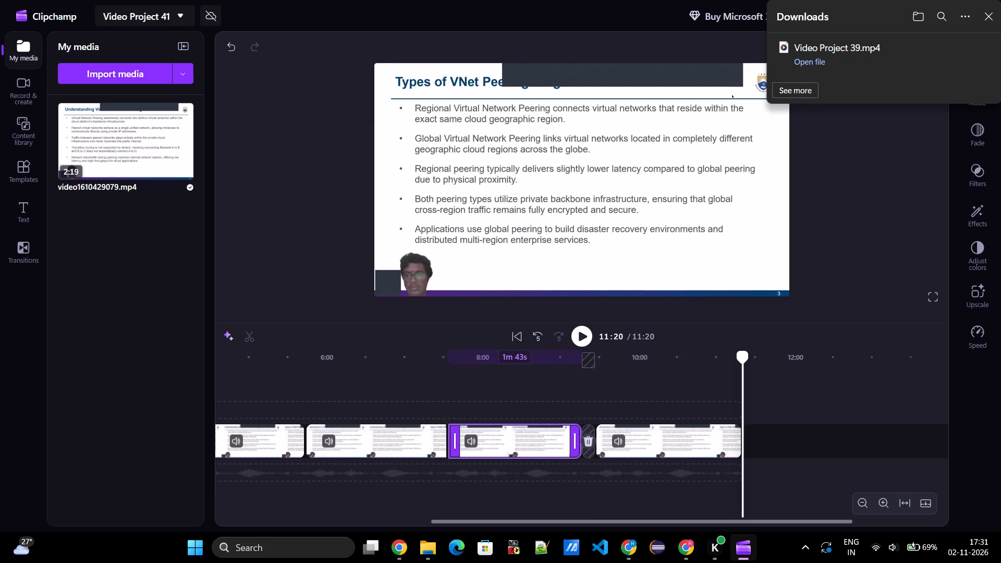
{"action": "left_click", "coordinate": [589, 444]}
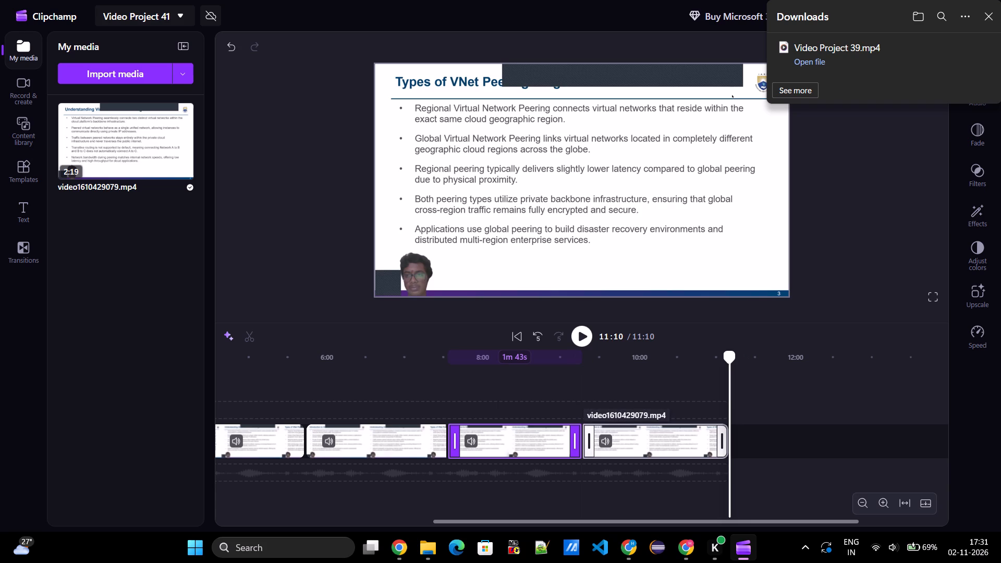
Look over the clip sequence along the whole timeline and dismiss the downloads list covering the export controls.
{"action": "scroll", "coordinate": [589, 444], "scroll_direction": "right", "scroll_amount": 5}
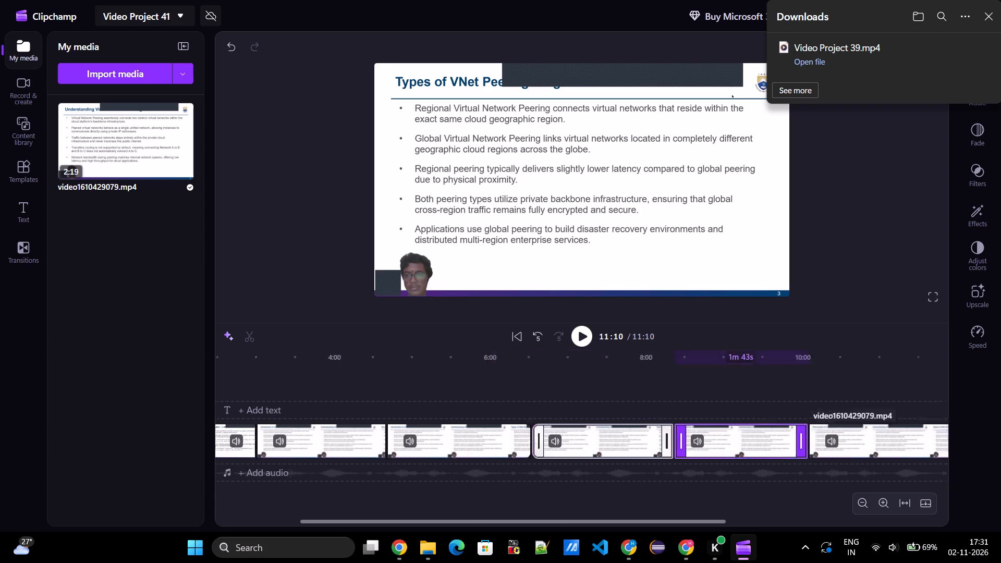
{"action": "scroll", "coordinate": [589, 444], "scroll_direction": "right", "scroll_amount": 1}
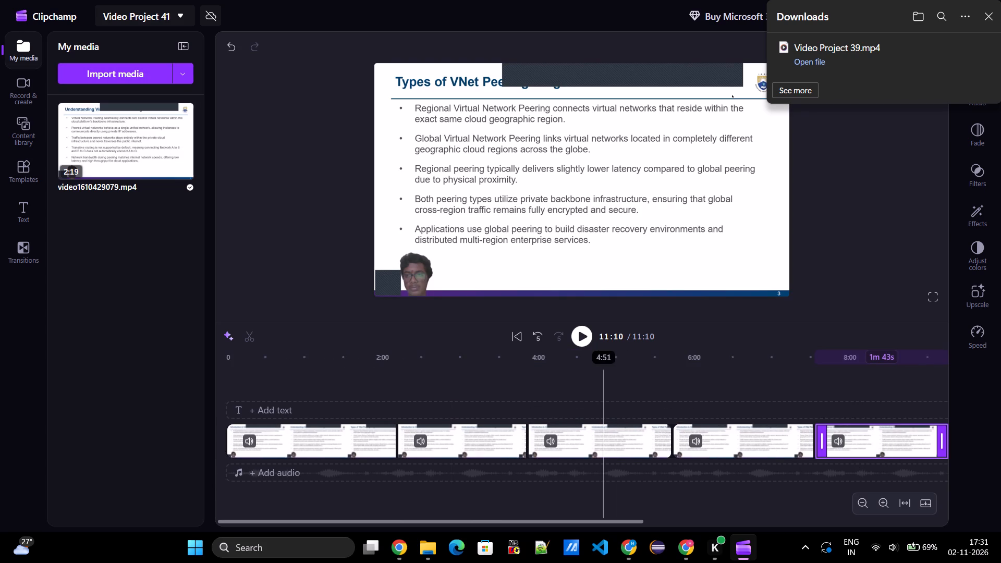
{"action": "scroll", "coordinate": [605, 390], "scroll_direction": "left", "scroll_amount": 6}
{"action": "scroll", "coordinate": [605, 390], "scroll_direction": "right", "scroll_amount": 1}
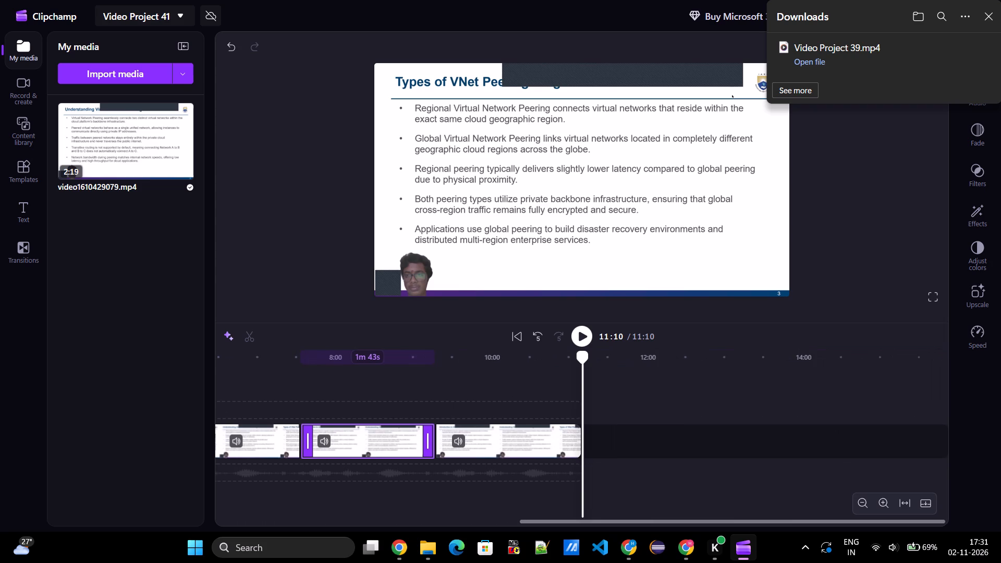
{"action": "scroll", "coordinate": [605, 390], "scroll_direction": "right", "scroll_amount": 1}
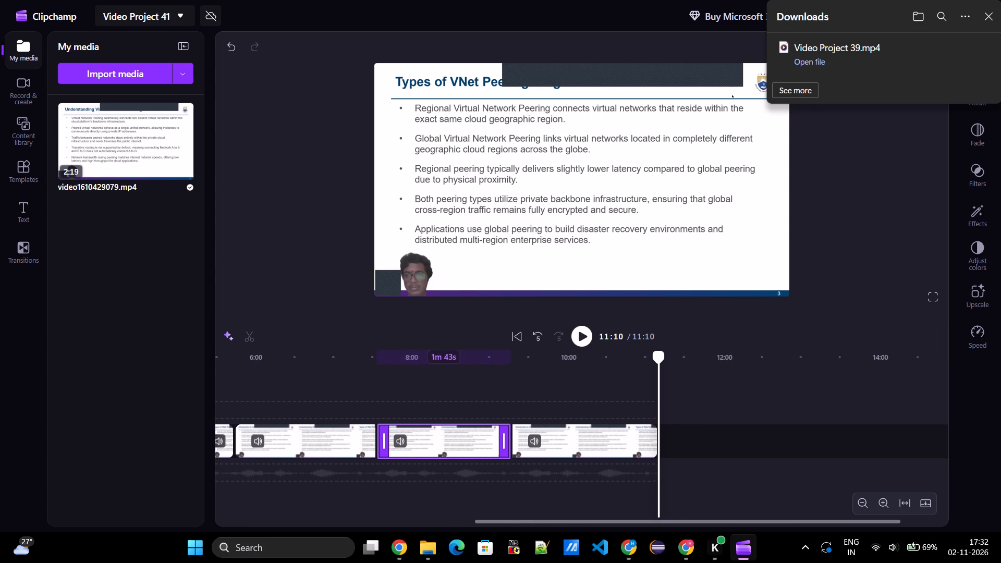
{"action": "scroll", "coordinate": [605, 390], "scroll_direction": "right", "scroll_amount": 1}
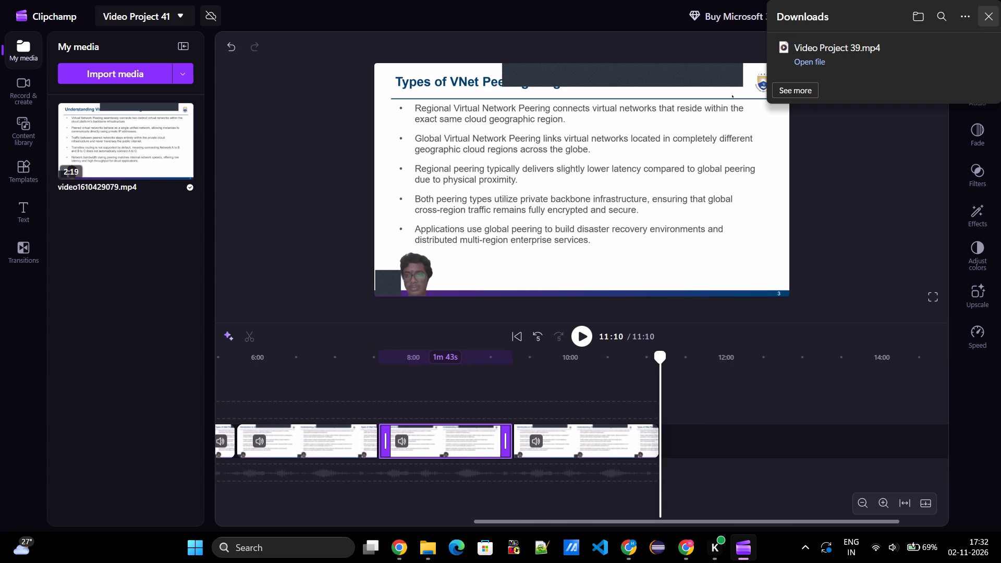
{"action": "left_click", "coordinate": [985, 21]}
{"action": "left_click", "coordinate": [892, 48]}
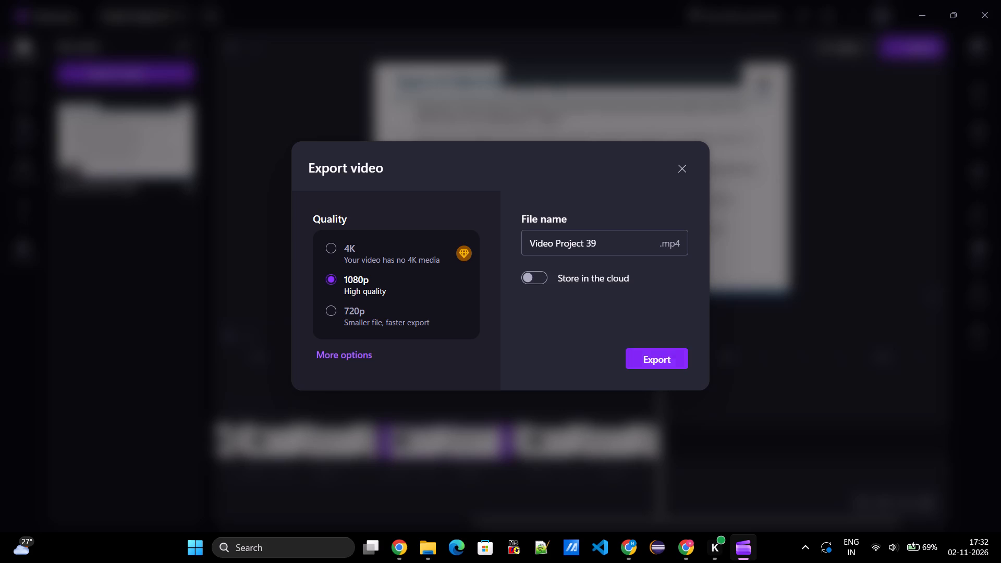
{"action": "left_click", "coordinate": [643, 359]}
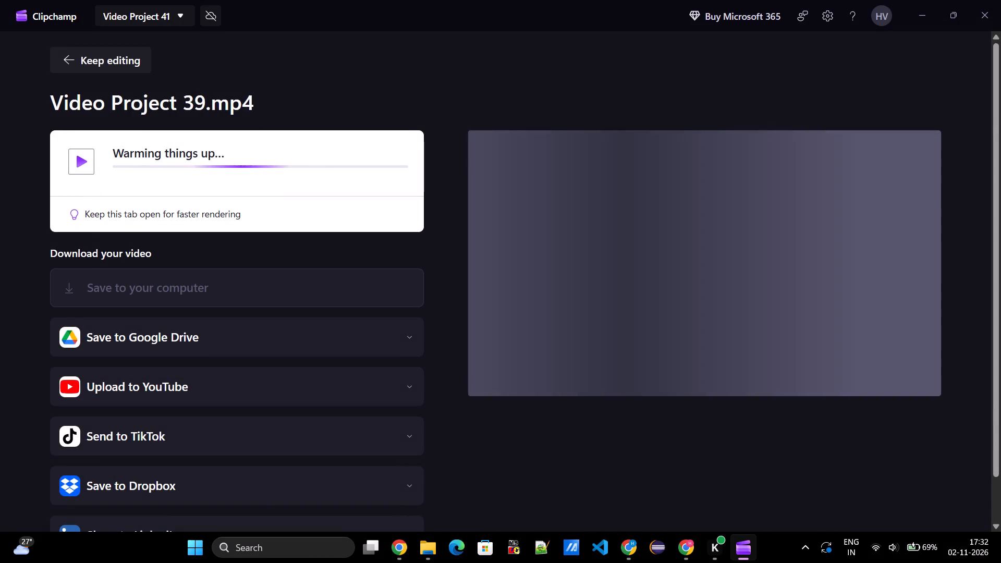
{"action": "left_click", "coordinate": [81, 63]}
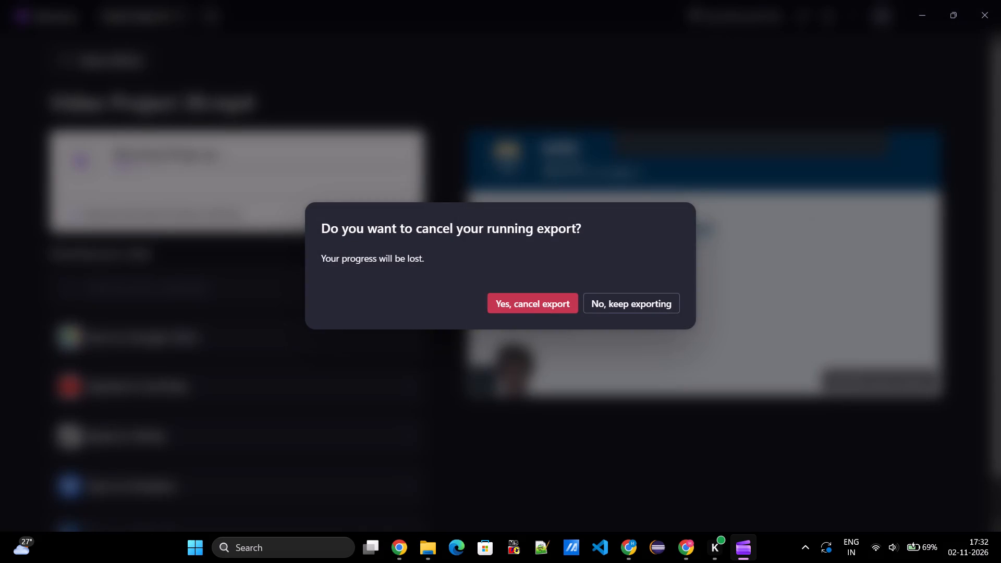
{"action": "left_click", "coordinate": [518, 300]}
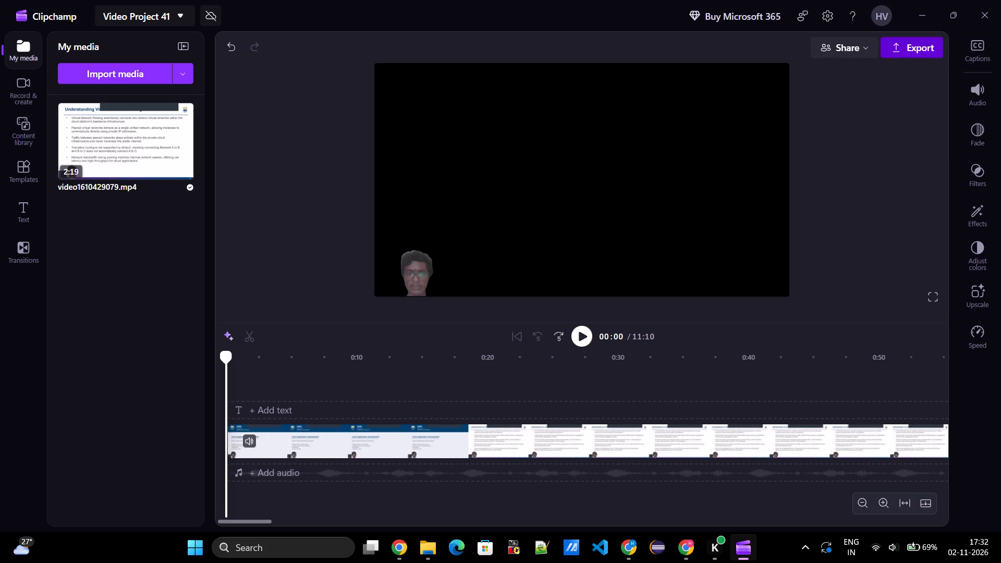
Export the video in 720p quality with the file name Video Project 39.
{"action": "left_click", "coordinate": [925, 45]}
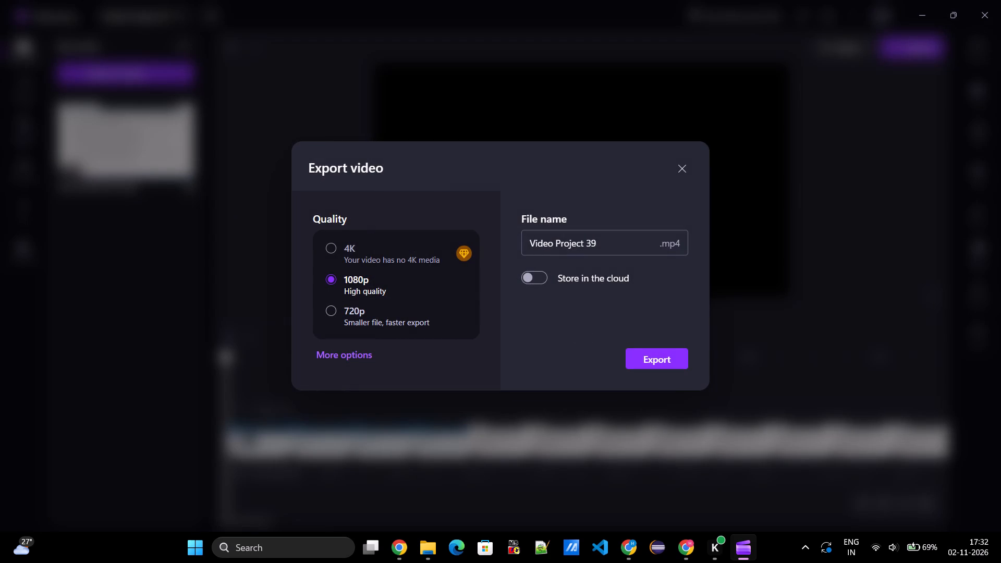
{"action": "left_click", "coordinate": [333, 311]}
{"action": "left_click", "coordinate": [666, 360]}
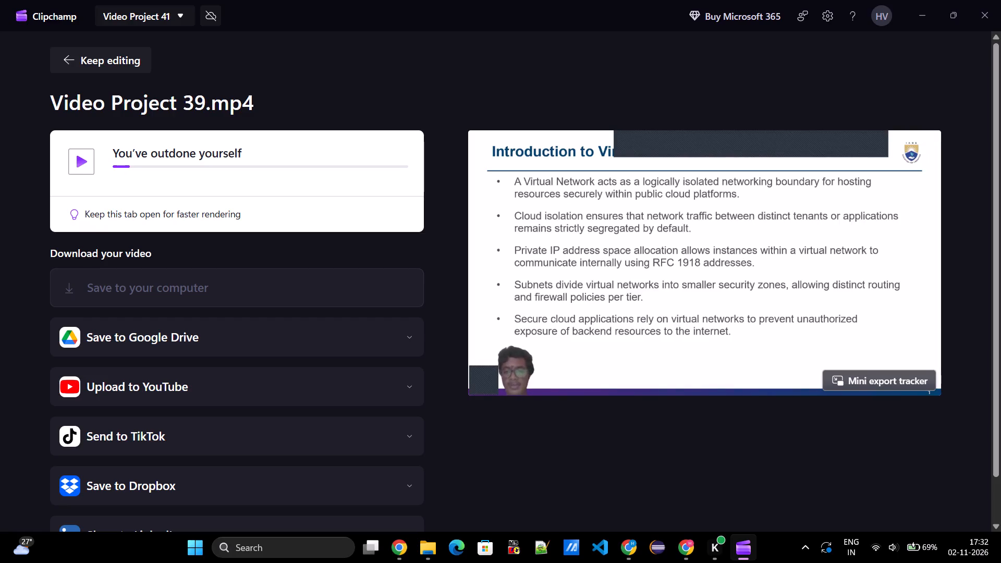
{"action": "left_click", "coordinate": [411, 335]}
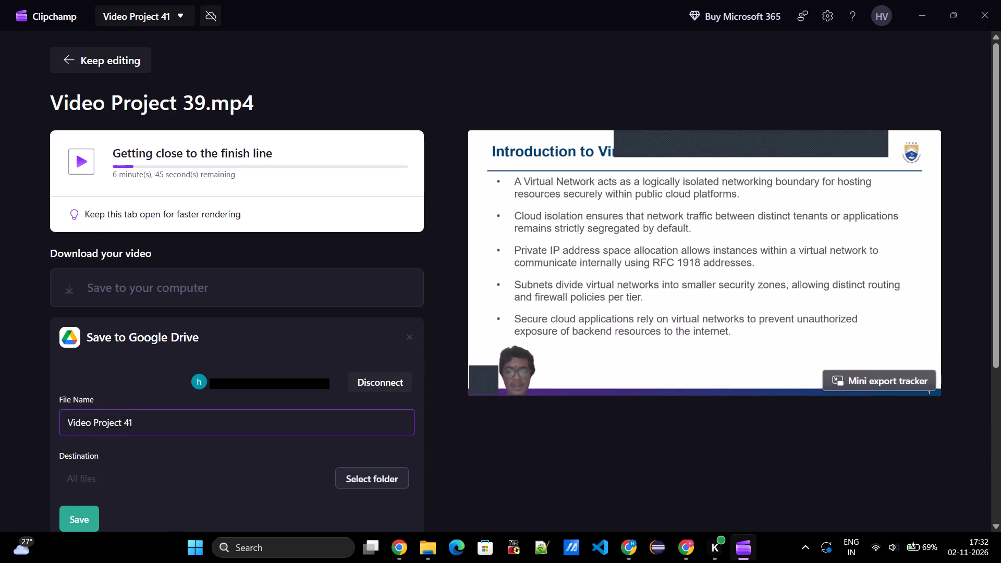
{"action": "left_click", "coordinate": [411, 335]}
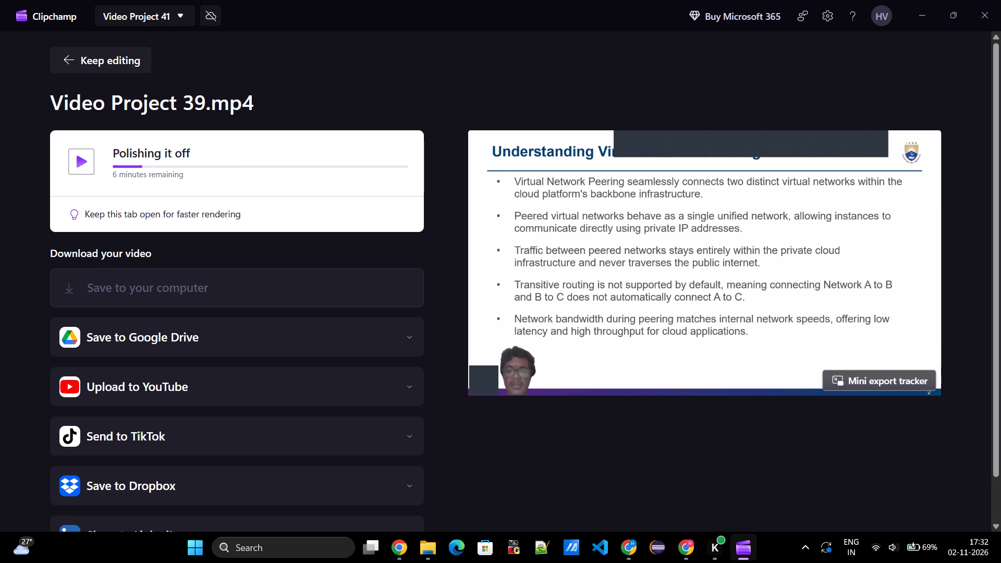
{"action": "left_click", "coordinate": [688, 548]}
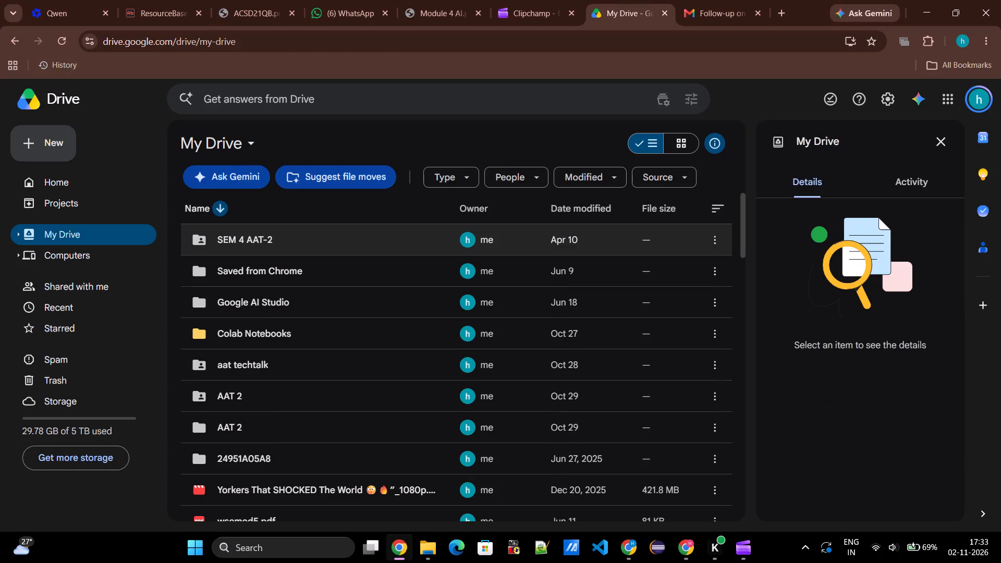
{"action": "scroll", "coordinate": [295, 243], "scroll_direction": "up", "scroll_amount": 4}
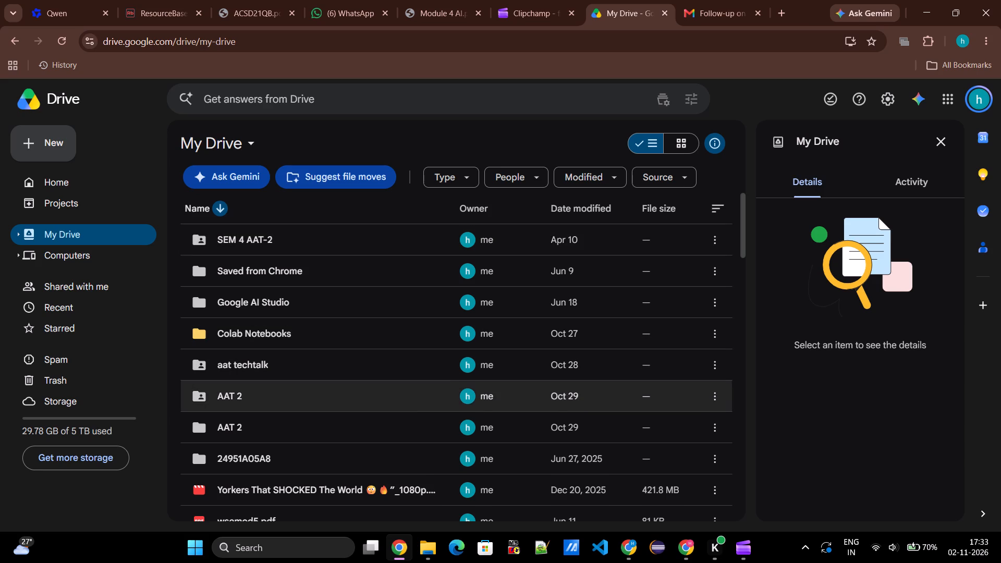
{"action": "double_click", "coordinate": [480, 393]}
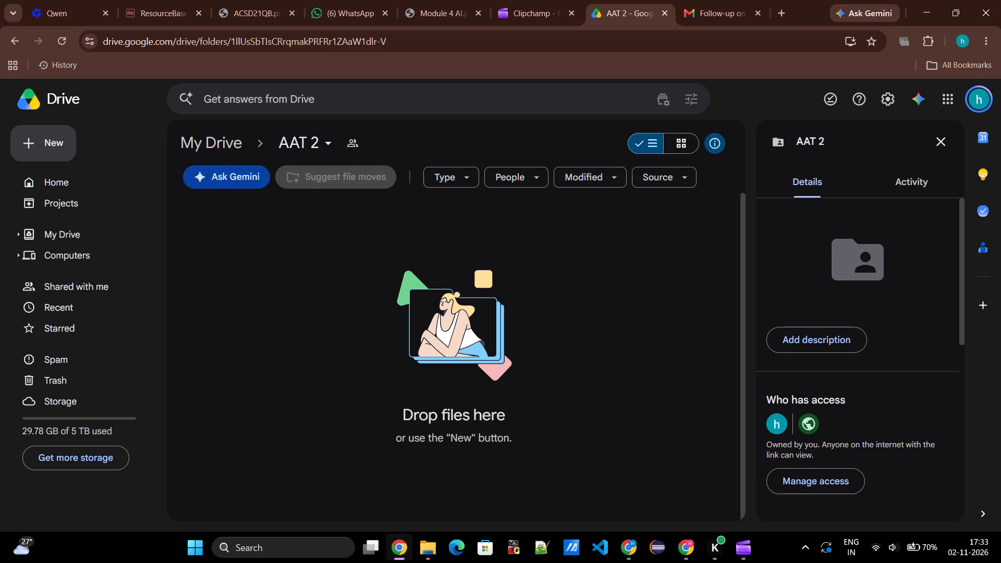
Refresh the Downloads folder in File Explorer and upload Video Project 39.mp4 from it into the AAT 2 folder in Google Drive.
{"action": "left_click", "coordinate": [430, 559]}
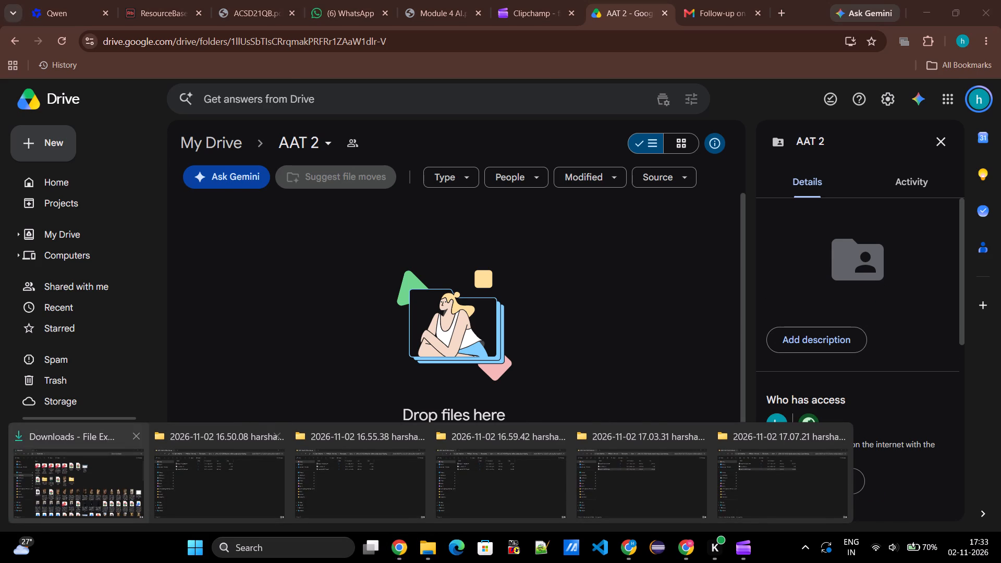
{"action": "left_click", "coordinate": [109, 491]}
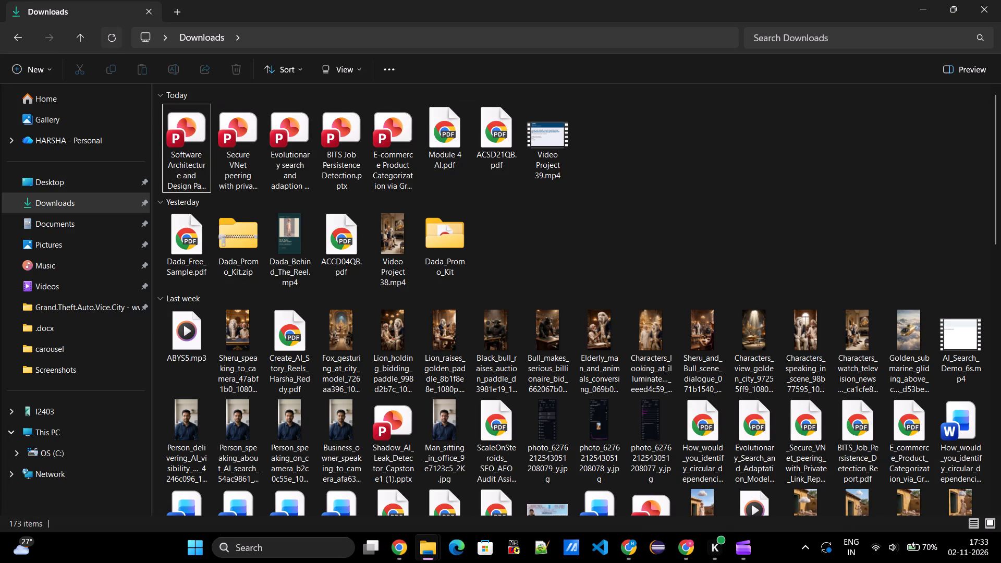
{"action": "left_click", "coordinate": [114, 39]}
{"action": "left_click", "coordinate": [114, 39]}
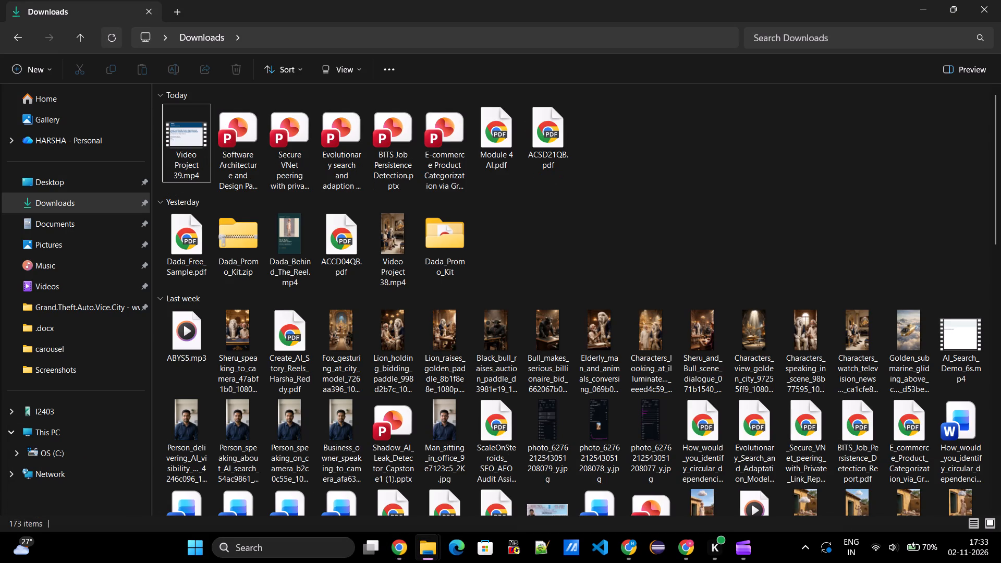
{"action": "left_click_drag", "start_coordinate": [191, 132], "coordinate": [212, 195]}
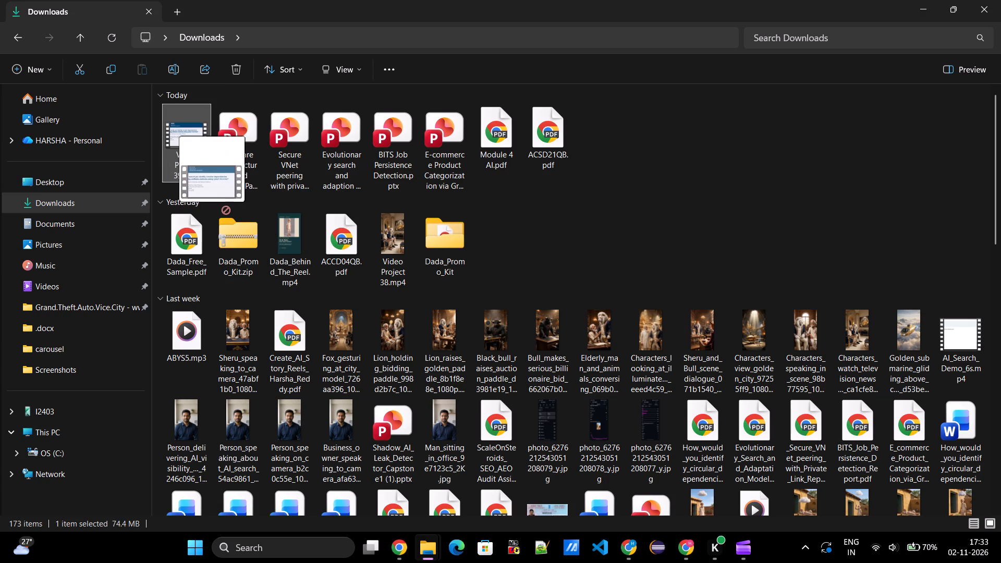
{"action": "left_click_drag", "start_coordinate": [212, 195], "coordinate": [311, 285]}
{"action": "key", "text": "alt+Tab"}
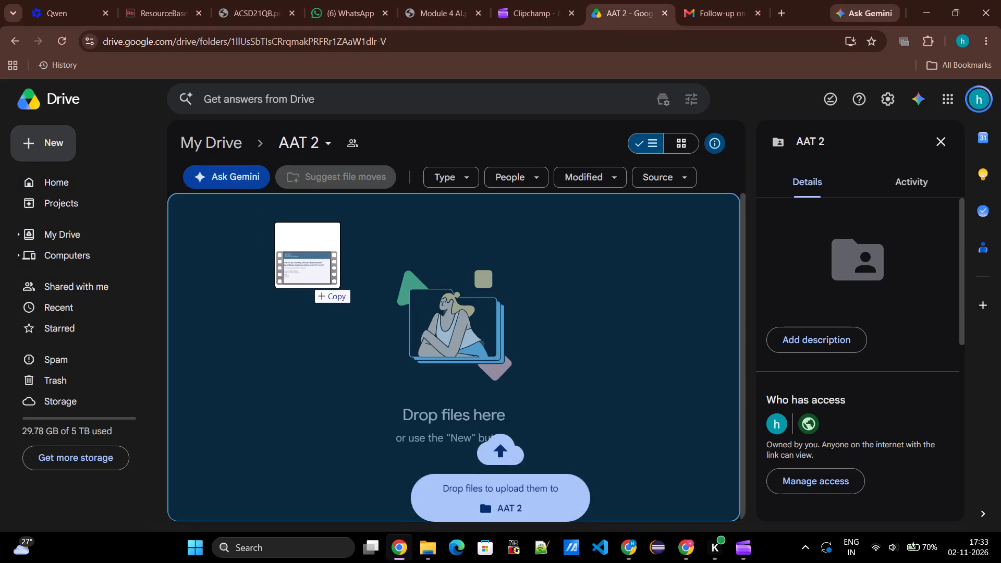
{"action": "left_click_drag", "start_coordinate": [311, 285], "coordinate": [315, 288]}
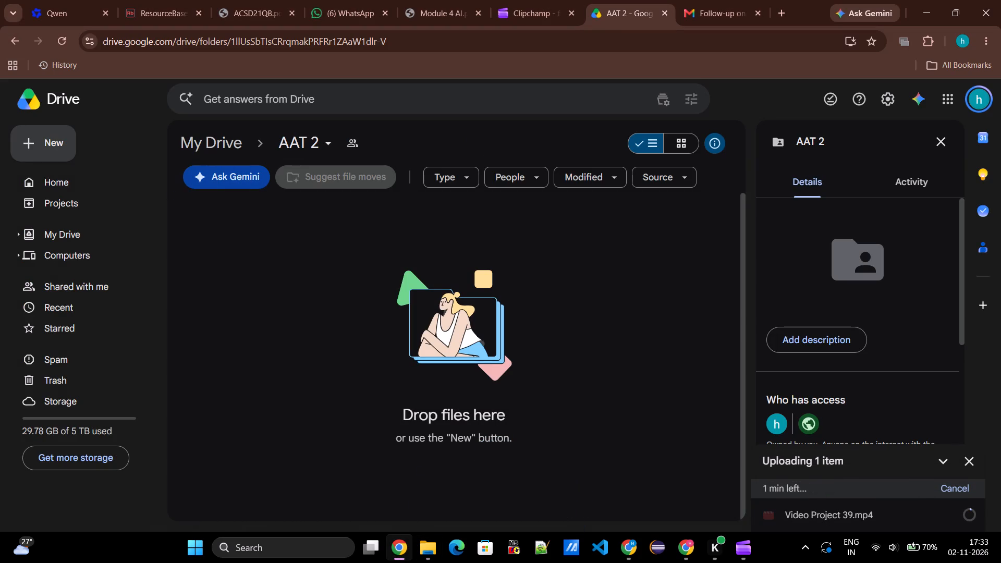
Switch to Clipchamp to check the progress of the Video Project 39 export.
{"action": "key", "text": "alt+Tab"}
{"action": "key", "text": "alt+Tab"}
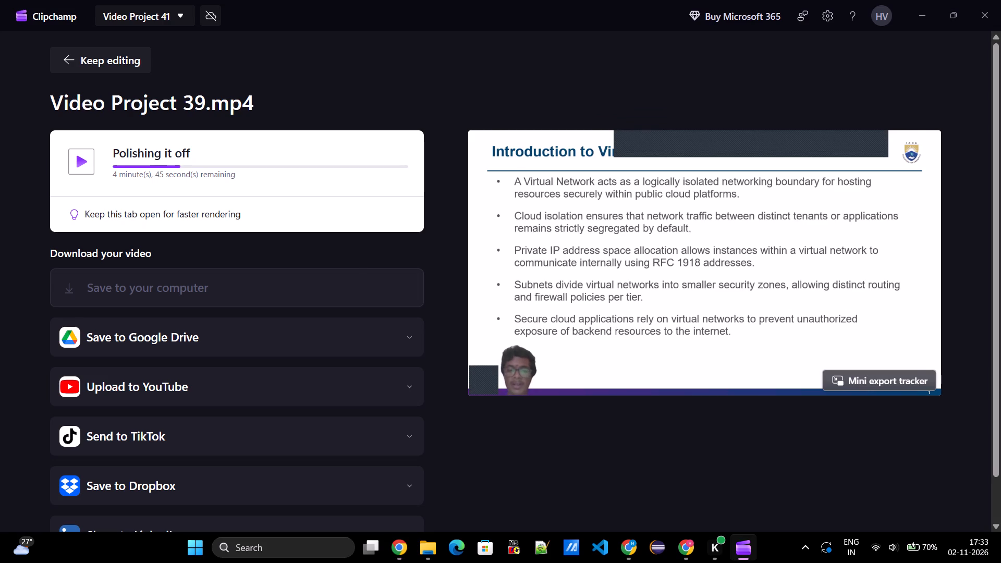
Return to Google Drive in Chrome, select the uploaded Video Project 39.mp4 in the AAT 2 folder and examine its file details.
{"action": "key", "text": "alt+Tab"}
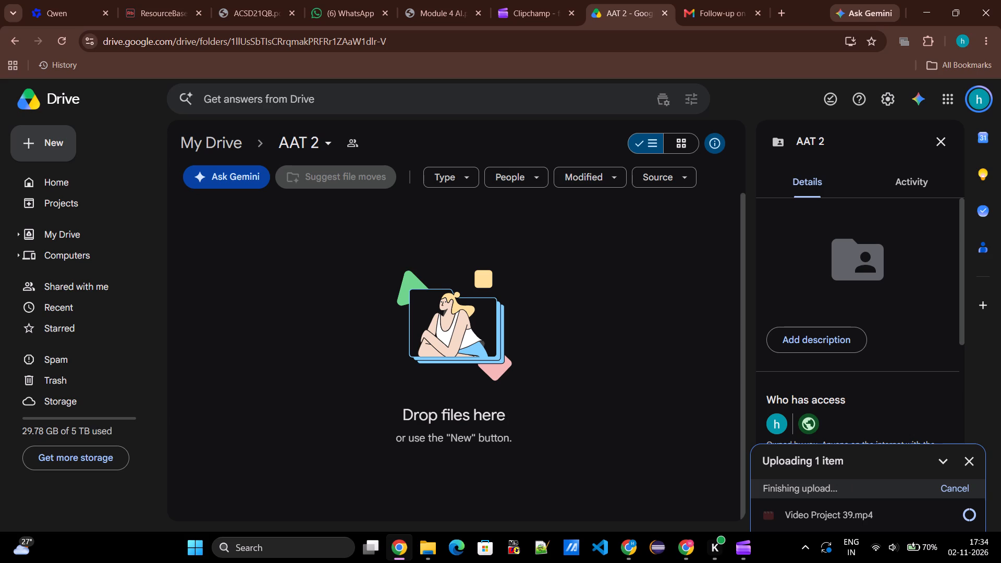
{"action": "left_click", "coordinate": [529, 397]}
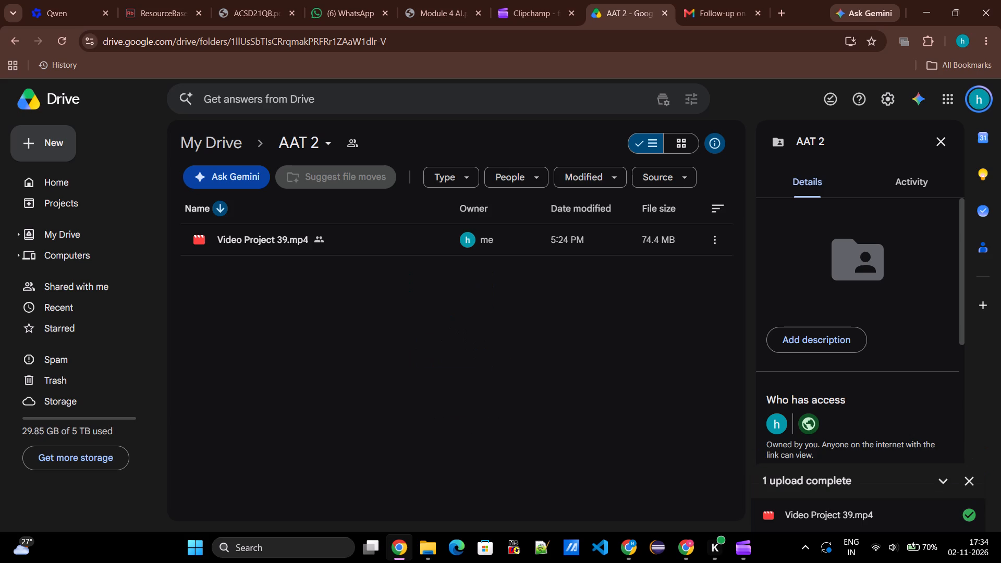
{"action": "left_click", "coordinate": [513, 227]}
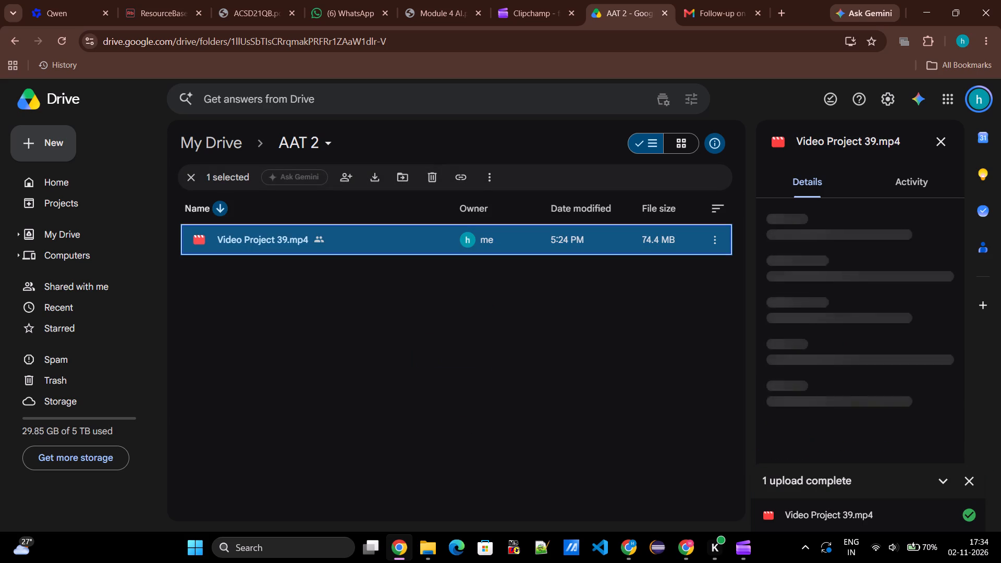
{"action": "scroll", "coordinate": [817, 397], "scroll_direction": "down", "scroll_amount": 1}
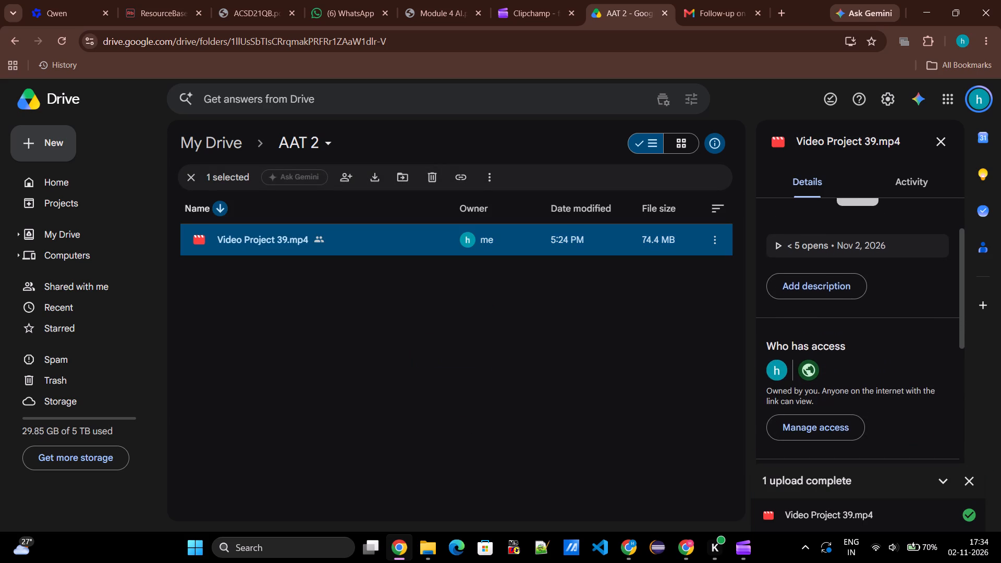
{"action": "scroll", "coordinate": [817, 397], "scroll_direction": "down", "scroll_amount": 2}
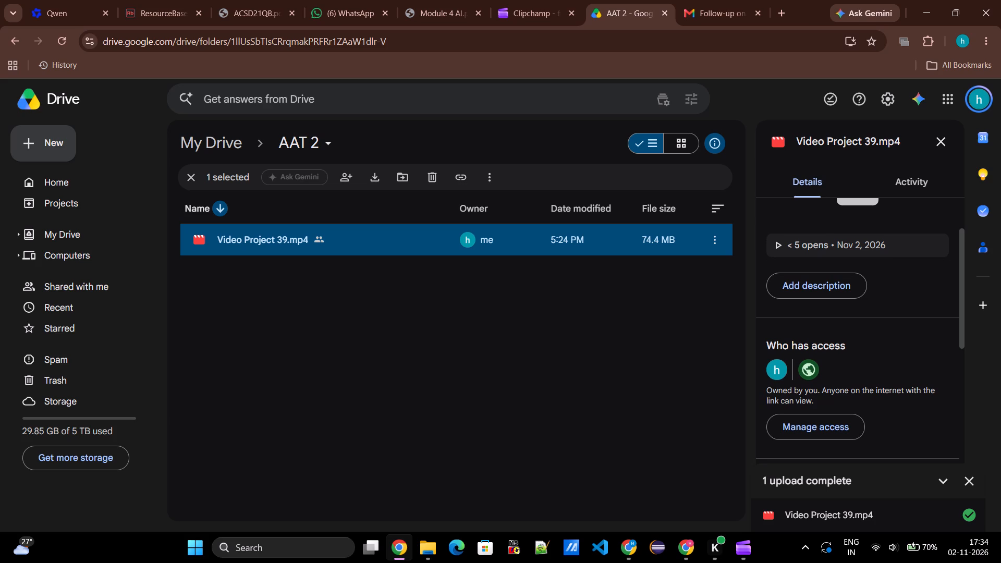
{"action": "scroll", "coordinate": [817, 397], "scroll_direction": "down", "scroll_amount": 3}
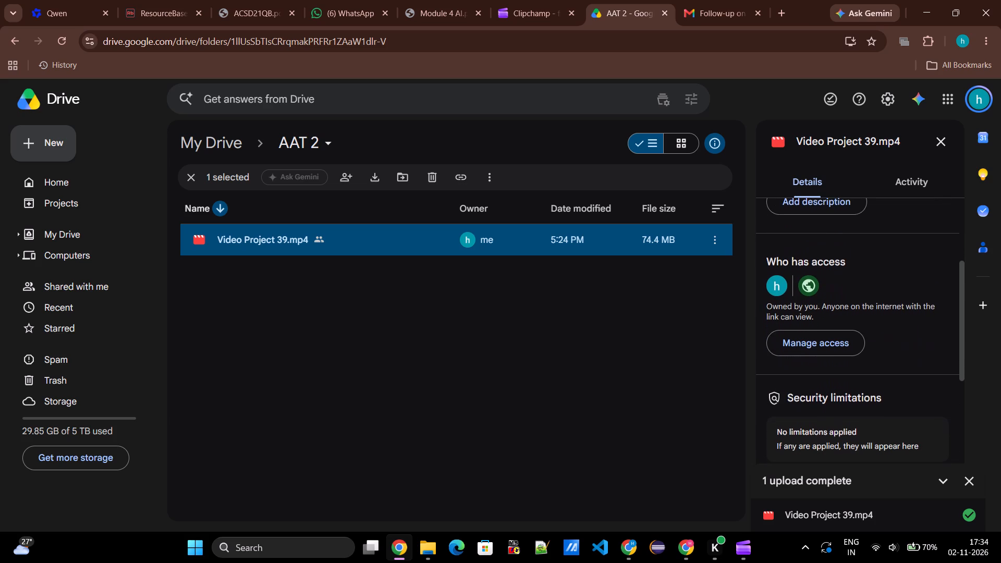
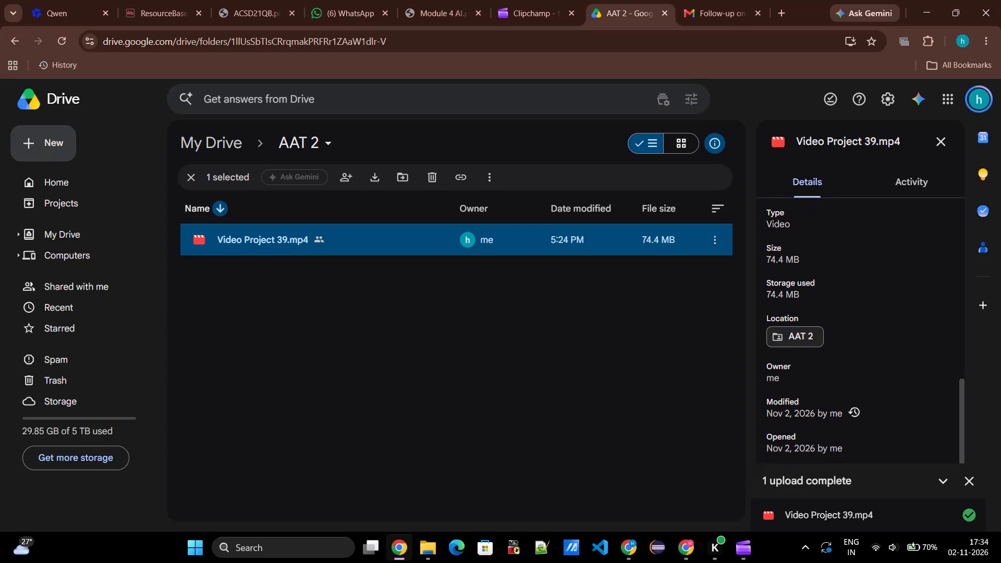
Review the file details of Video Project 39.mp4 and switch to Clipchamp to check the export progress.
{"action": "scroll", "coordinate": [817, 397], "scroll_direction": "up", "scroll_amount": 1}
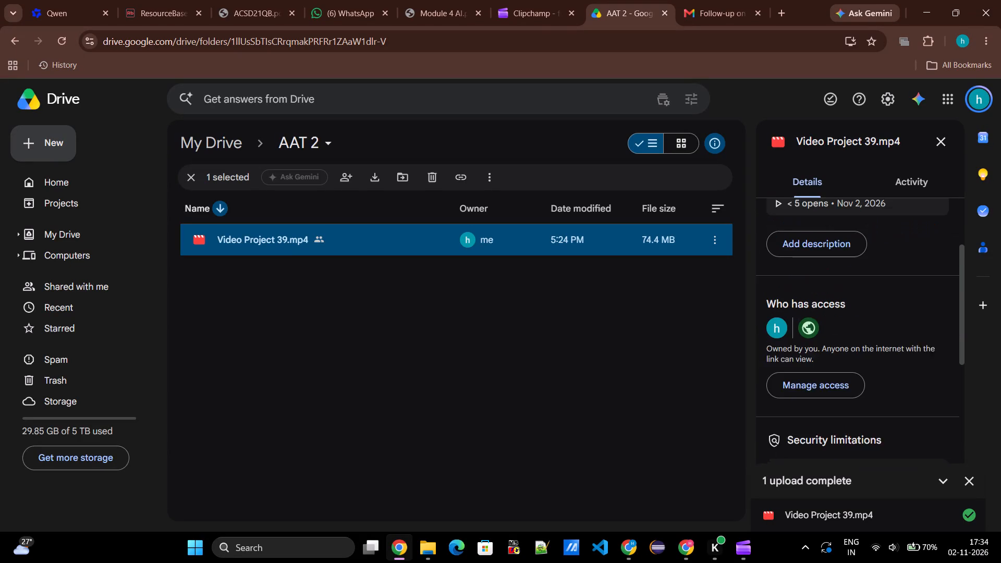
{"action": "scroll", "coordinate": [817, 397], "scroll_direction": "up", "scroll_amount": 1}
{"action": "left_click", "coordinate": [748, 562]}
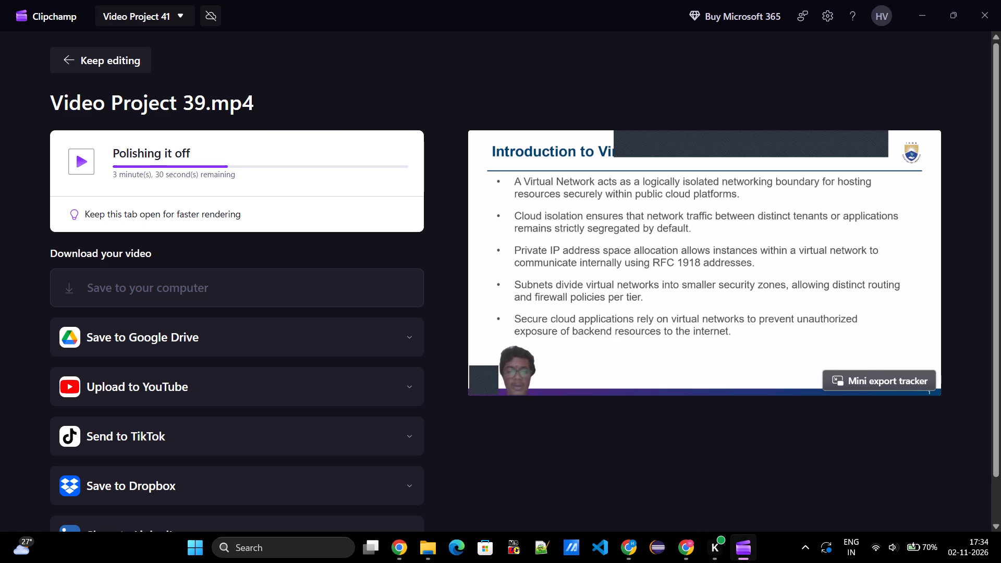
Return to Google Drive in Chrome and copy the sharing link of the AAT 2 folder.
{"action": "left_click", "coordinate": [398, 555]}
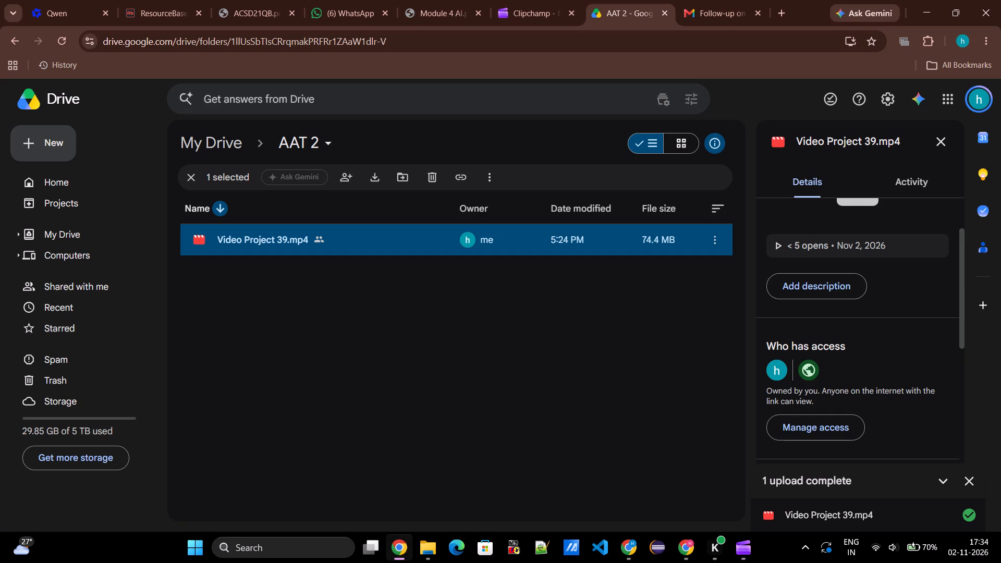
{"action": "left_click", "coordinate": [297, 146]}
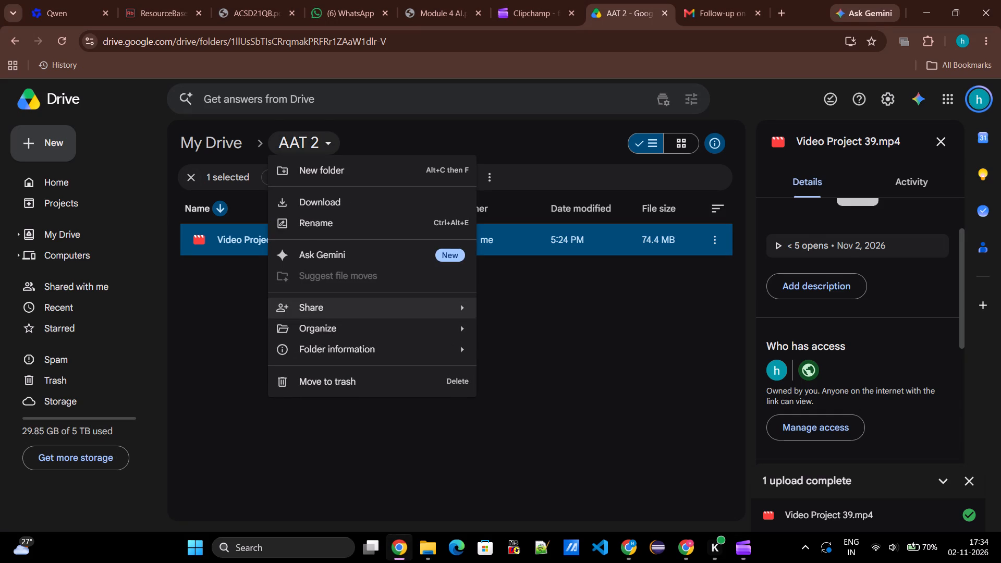
{"action": "left_click", "coordinate": [510, 333]}
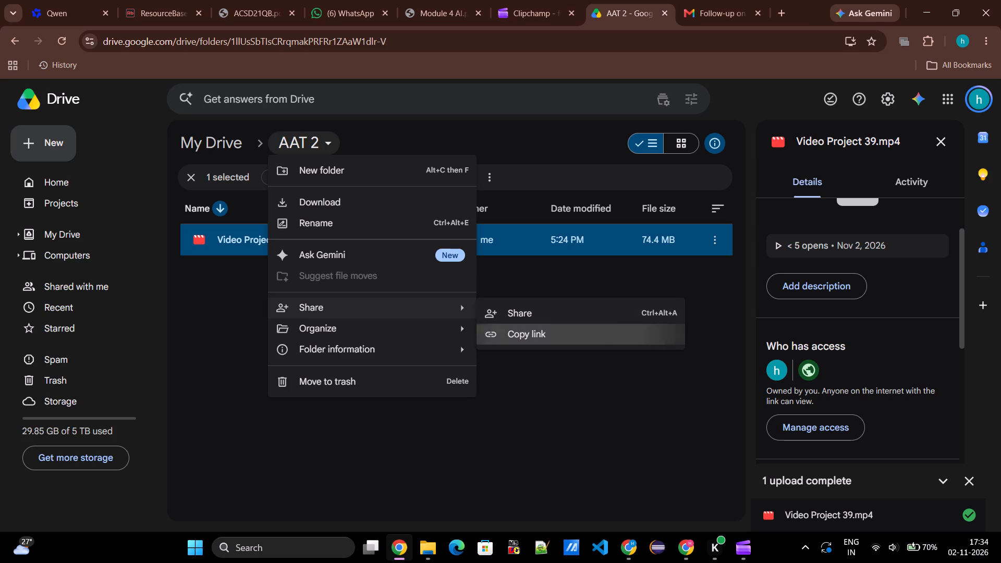
Switch to the Chrome window showing ChatGPT and open the copied AAT 2 folder link in a new tab.
{"action": "left_click", "coordinate": [695, 561]}
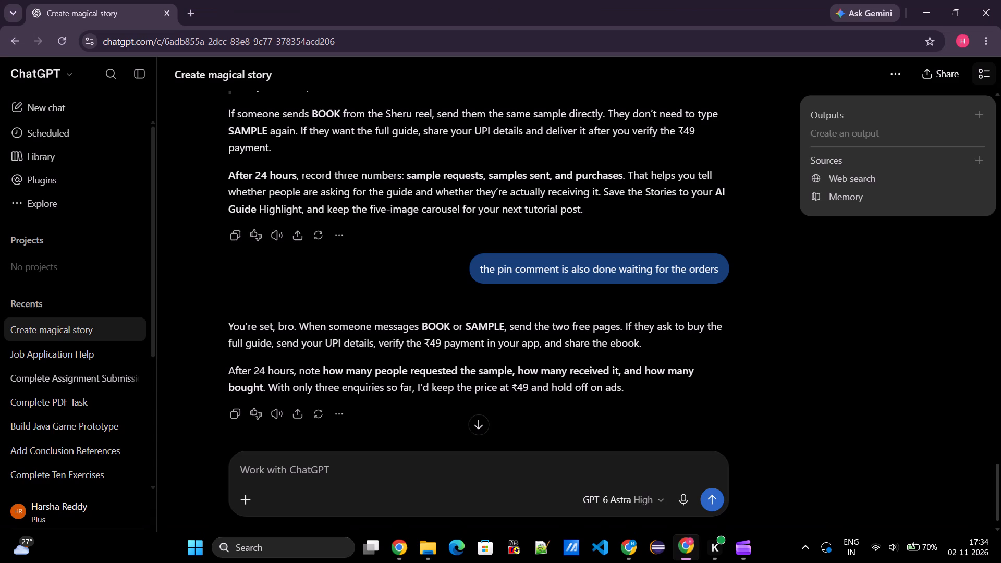
{"action": "left_click", "coordinate": [202, 7]}
{"action": "left_click", "coordinate": [194, 11]}
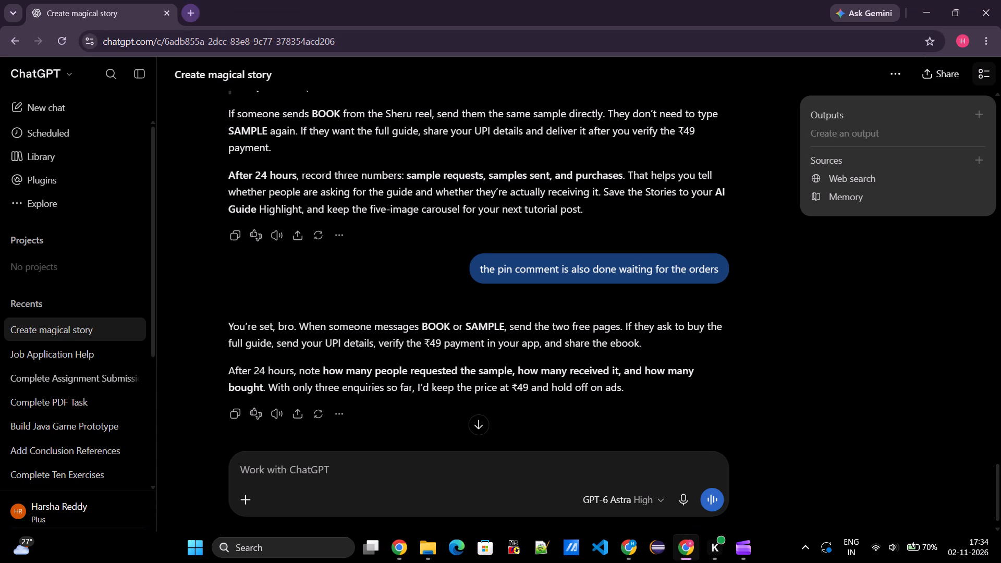
{"action": "key", "text": "ctrl+v"}
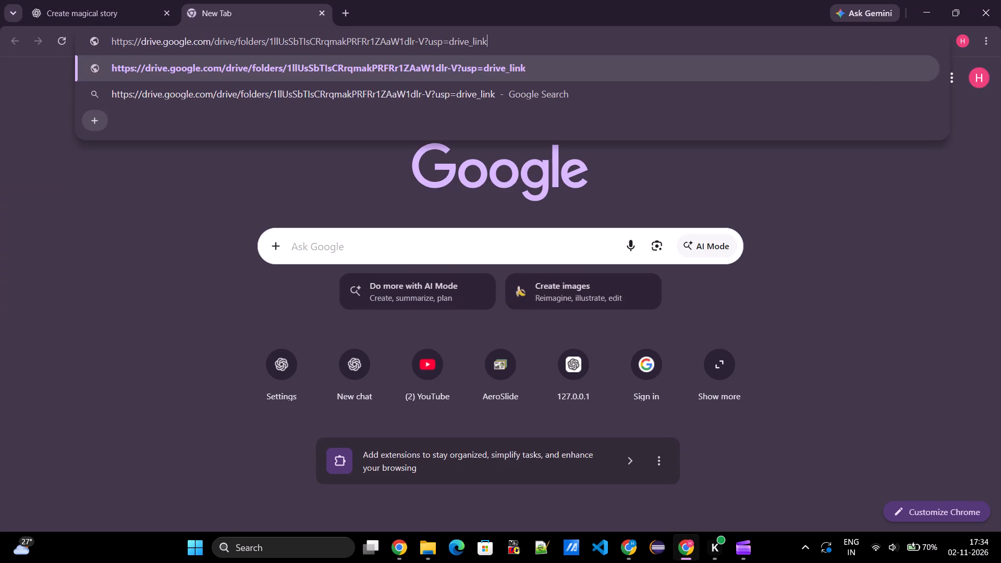
{"action": "key", "text": "Return"}
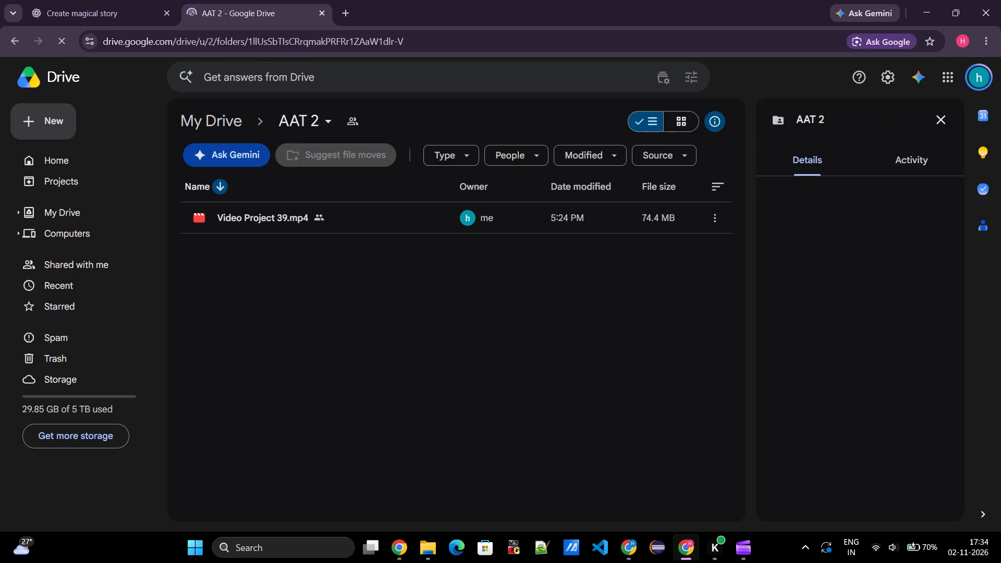
Open Video Project 39.mp4 from the AAT 2 folder to check its playback, and close the preview.
{"action": "double_click", "coordinate": [265, 224]}
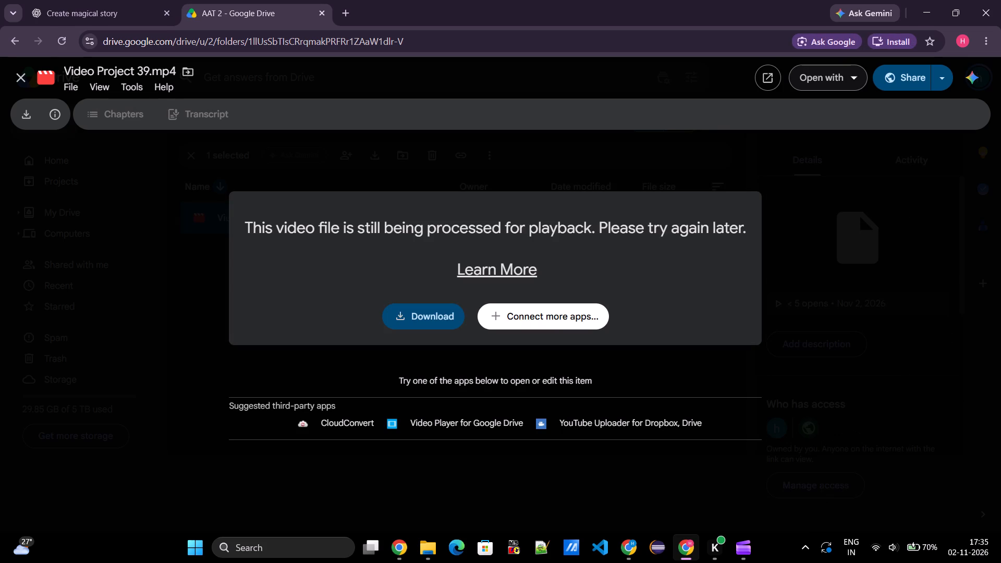
{"action": "left_click", "coordinate": [27, 74]}
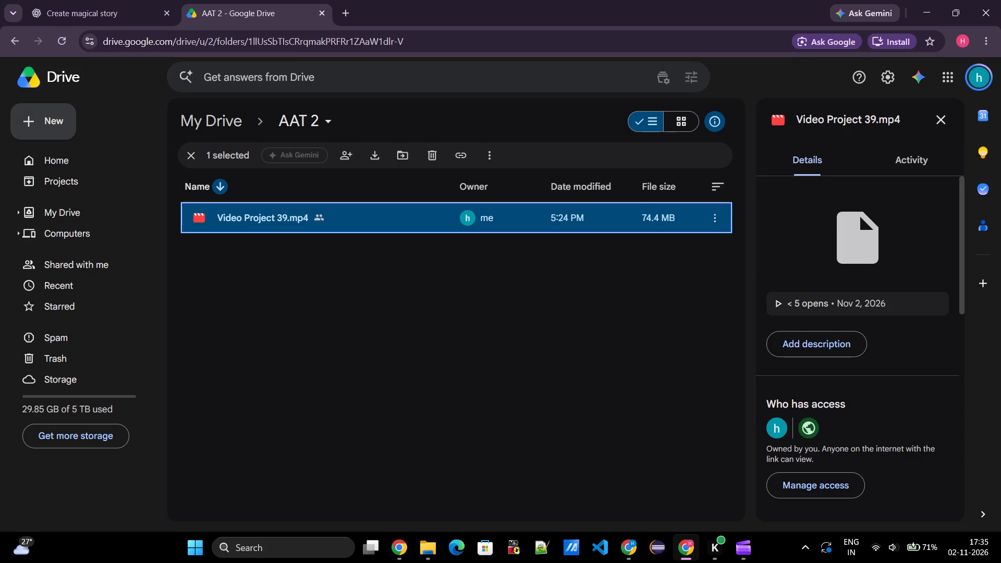
Monitor the Video Project 39 export in Clipchamp, switching between it and the AAT 2 folder in Google Drive.
{"action": "key", "text": "alt+Tab"}
{"action": "key", "text": "alt+Tab"}
{"action": "key", "text": "alt+Tab"}
{"action": "key", "text": "alt+Tab"}
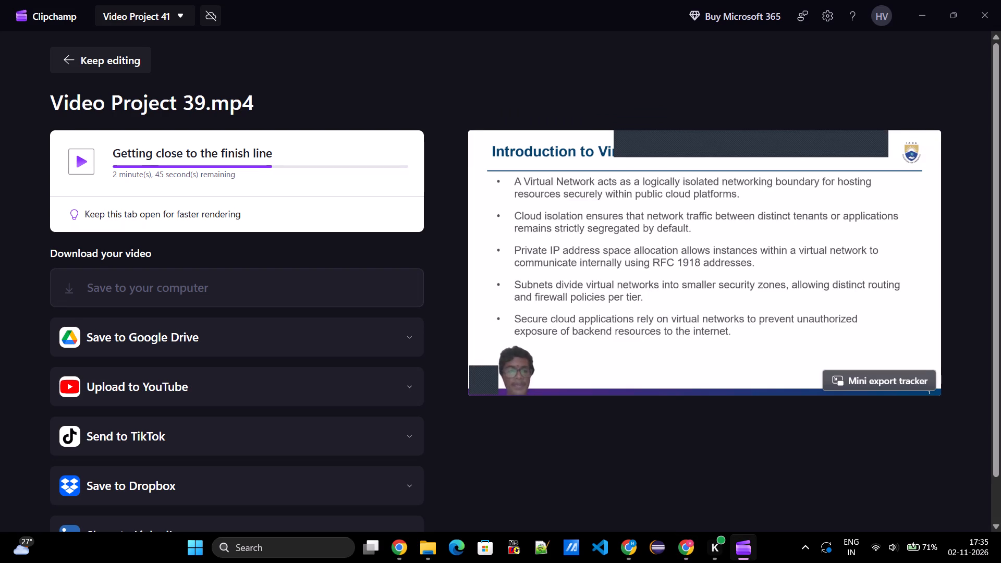
{"action": "left_click", "coordinate": [213, 102]}
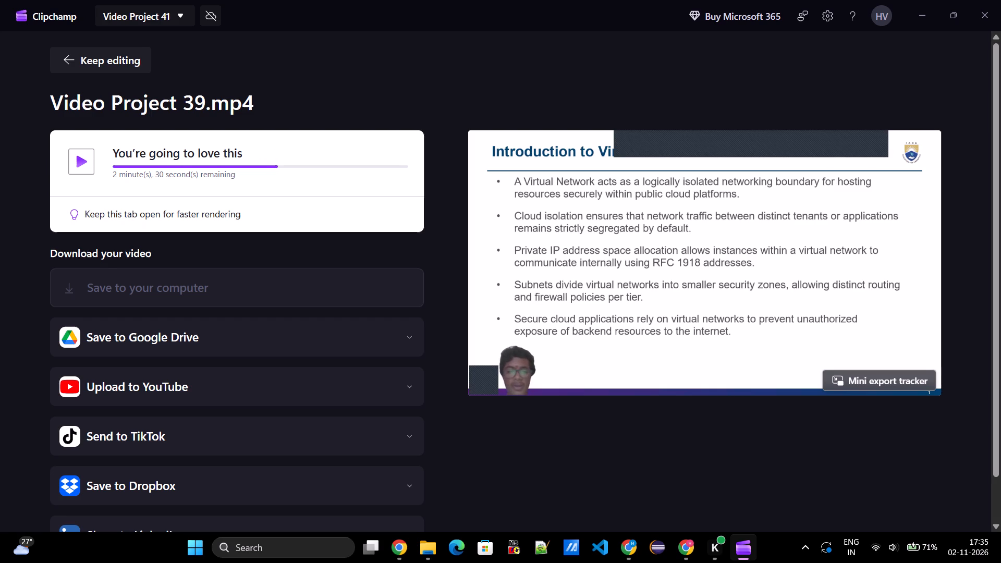
{"action": "key", "text": "alt+Tab"}
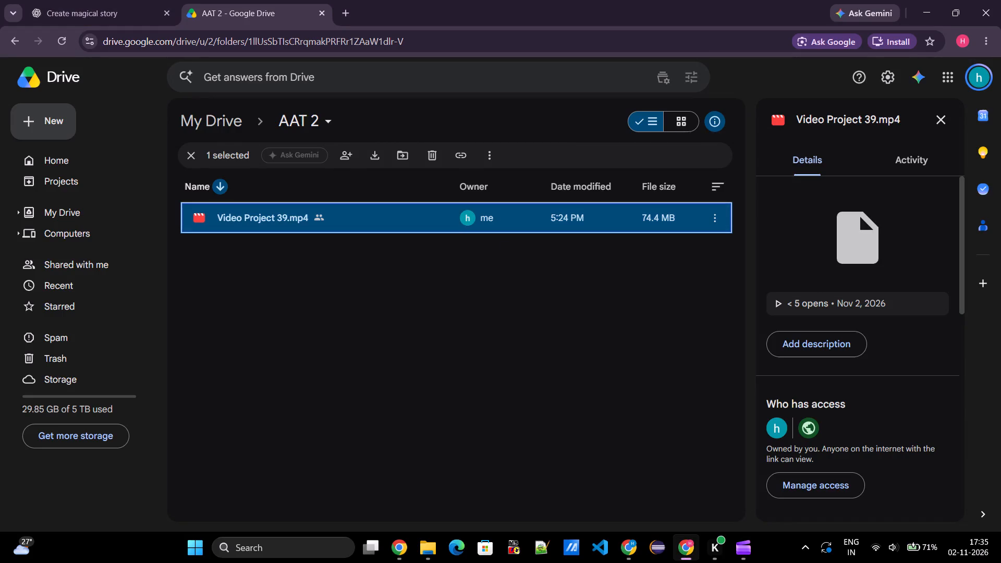
{"action": "key", "text": "alt+Tab"}
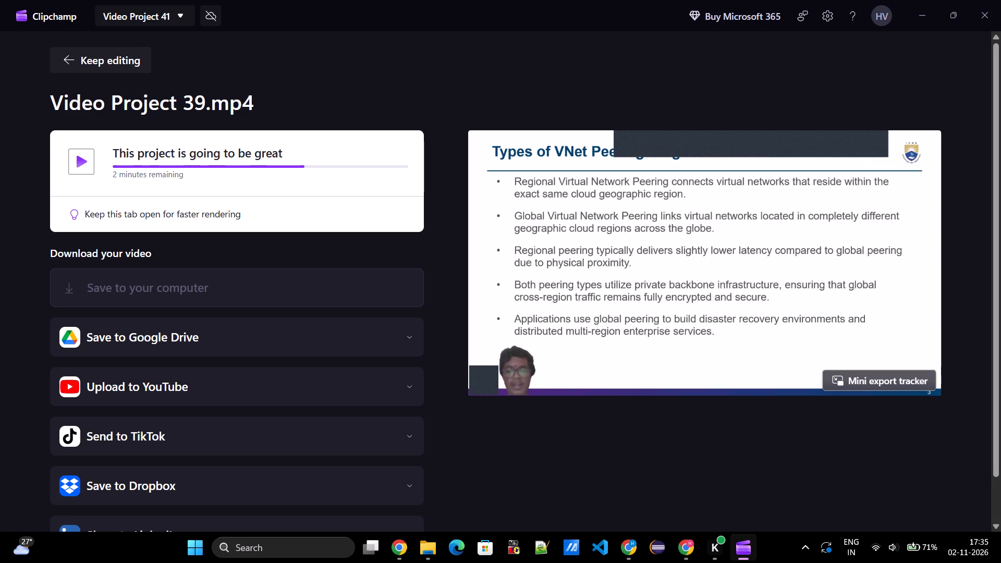
{"action": "key", "text": "alt+Tab"}
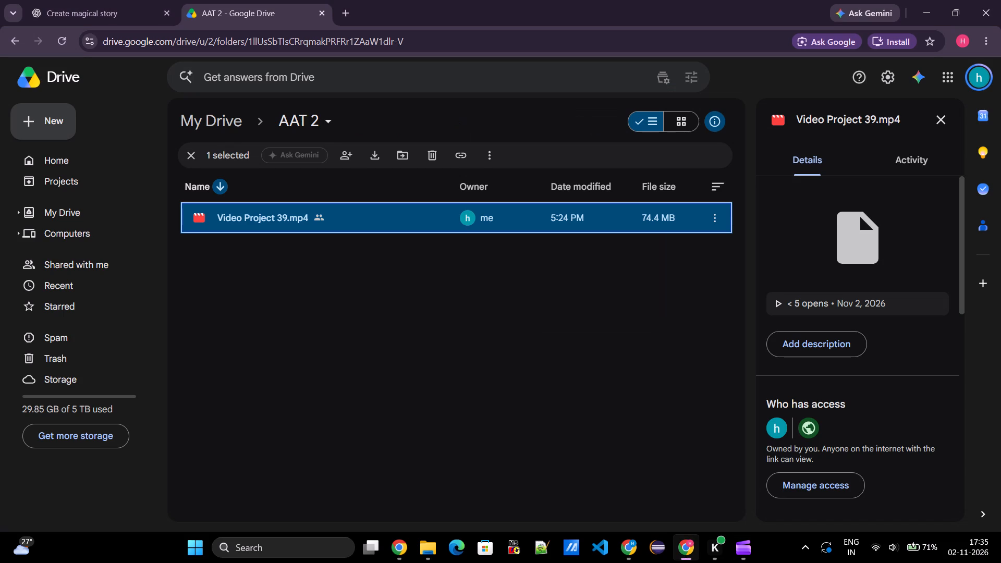
{"action": "left_click", "coordinate": [325, 270]}
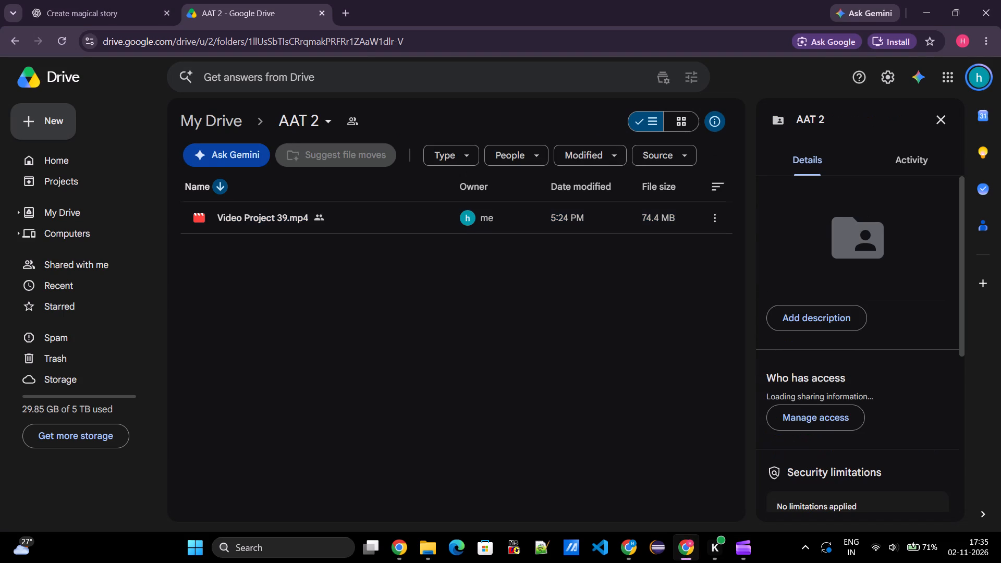
{"action": "key", "text": "alt+Tab"}
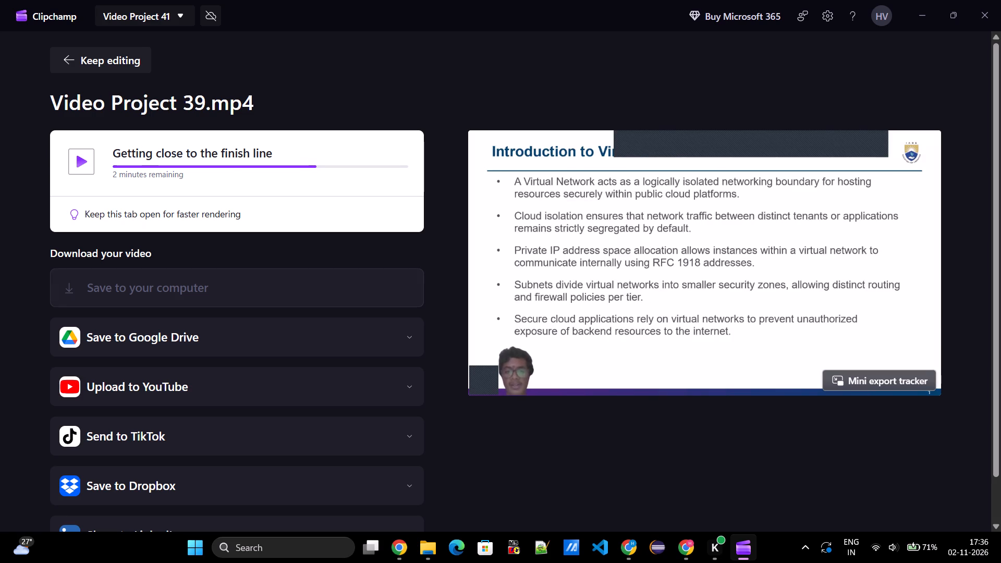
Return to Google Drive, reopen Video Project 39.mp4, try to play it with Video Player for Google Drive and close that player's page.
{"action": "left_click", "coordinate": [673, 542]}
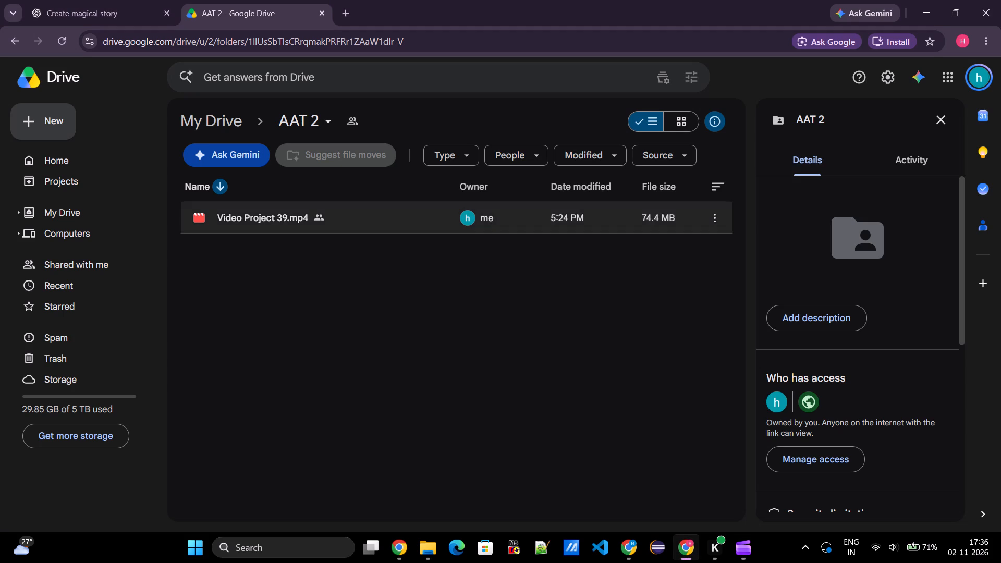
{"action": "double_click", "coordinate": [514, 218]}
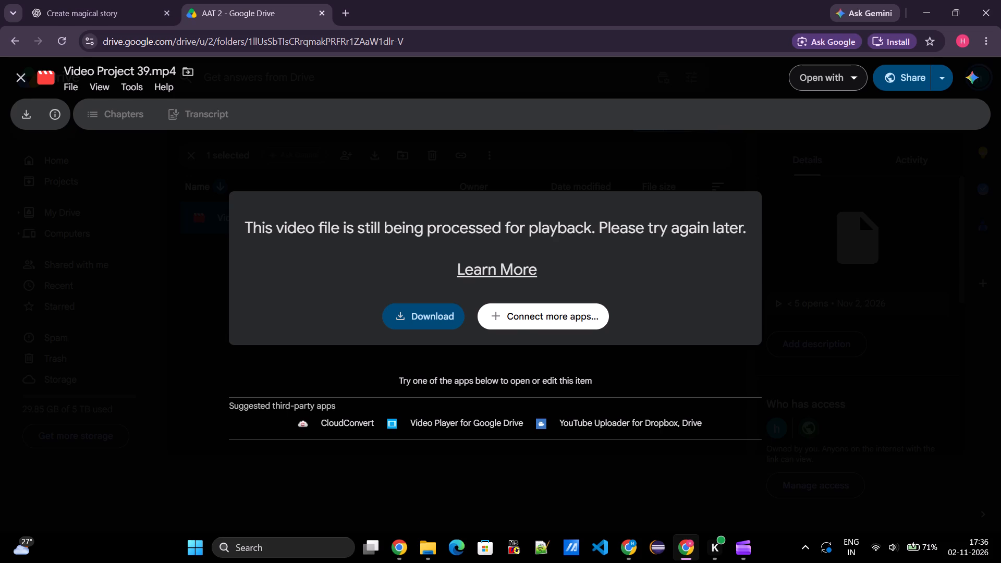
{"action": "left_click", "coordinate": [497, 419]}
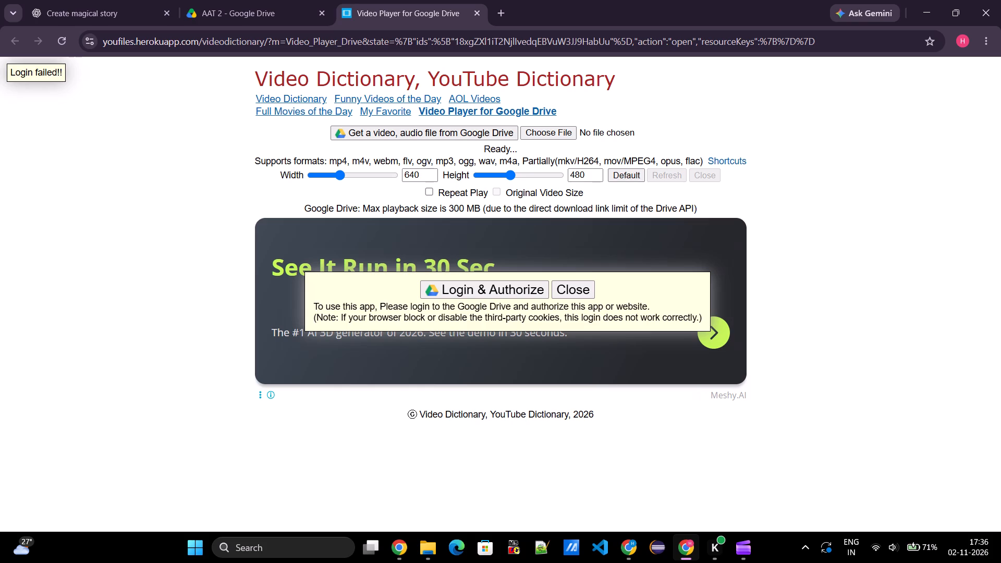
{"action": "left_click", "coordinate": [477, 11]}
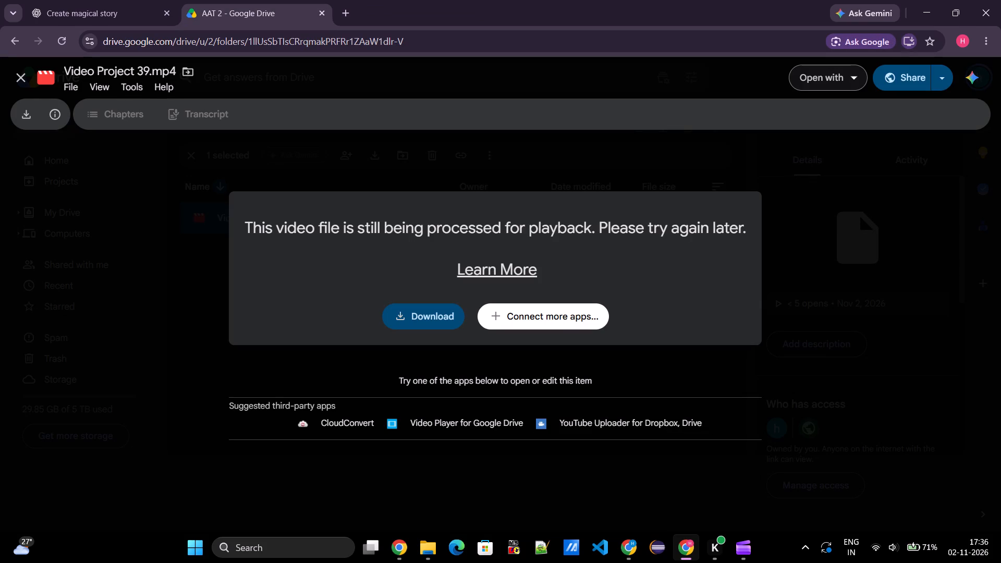
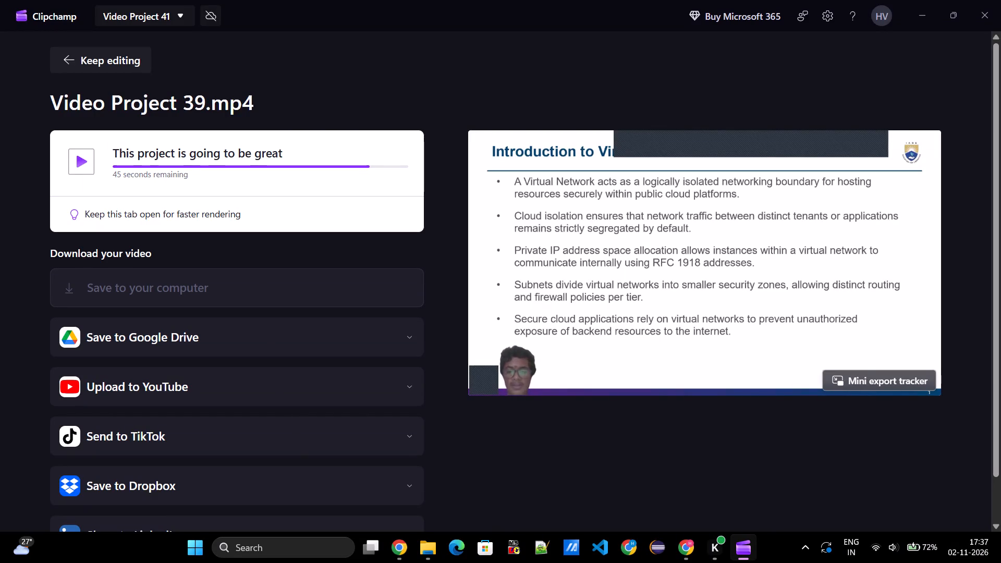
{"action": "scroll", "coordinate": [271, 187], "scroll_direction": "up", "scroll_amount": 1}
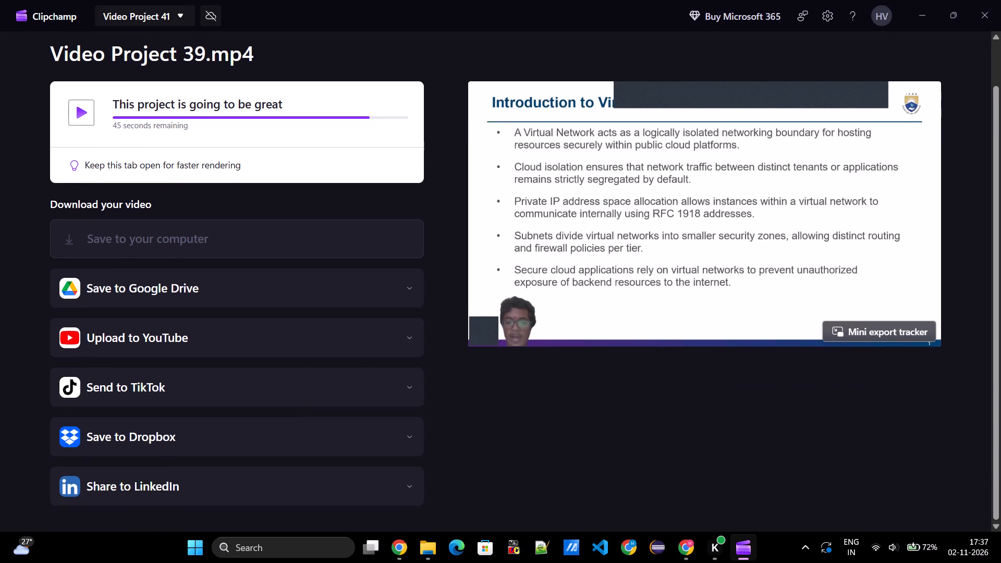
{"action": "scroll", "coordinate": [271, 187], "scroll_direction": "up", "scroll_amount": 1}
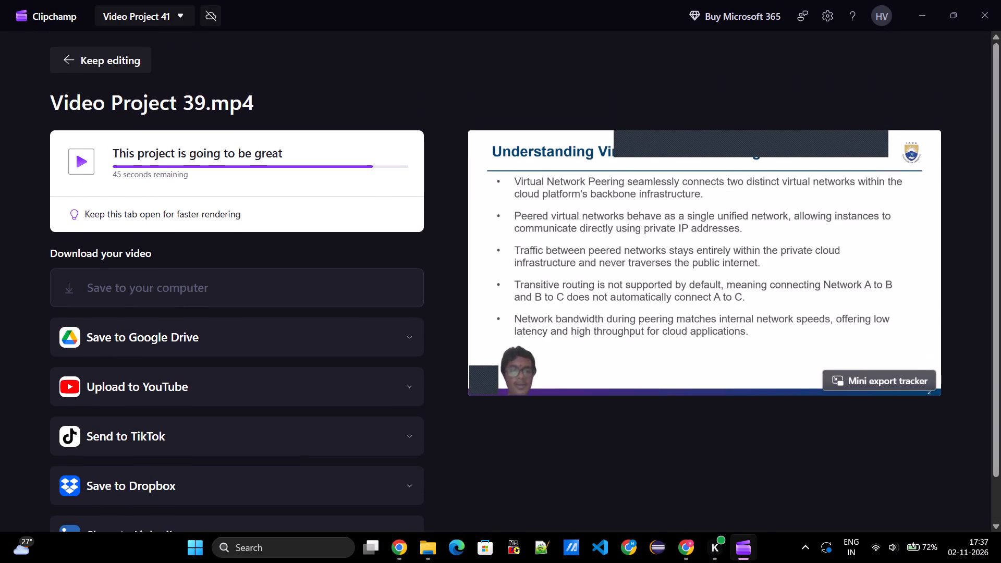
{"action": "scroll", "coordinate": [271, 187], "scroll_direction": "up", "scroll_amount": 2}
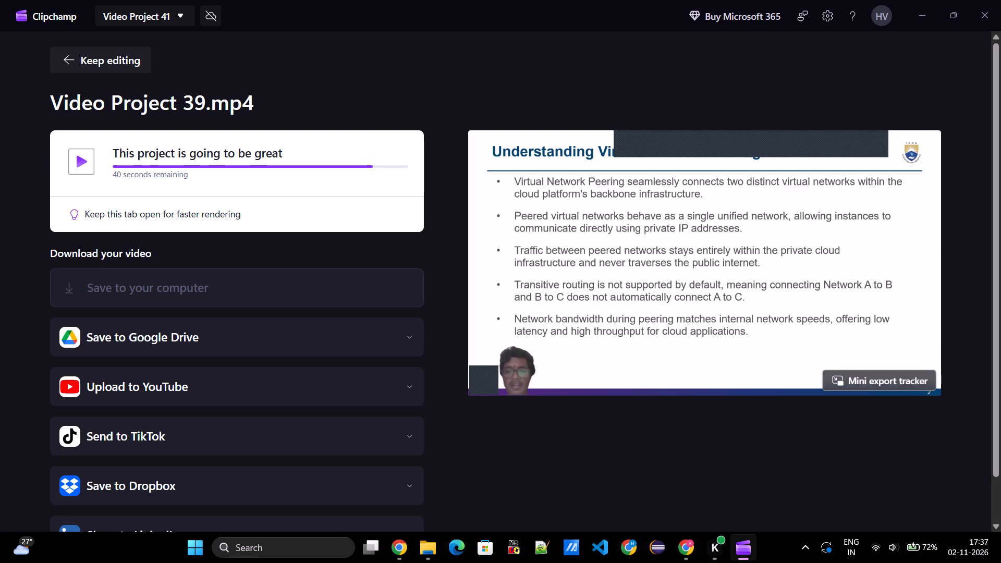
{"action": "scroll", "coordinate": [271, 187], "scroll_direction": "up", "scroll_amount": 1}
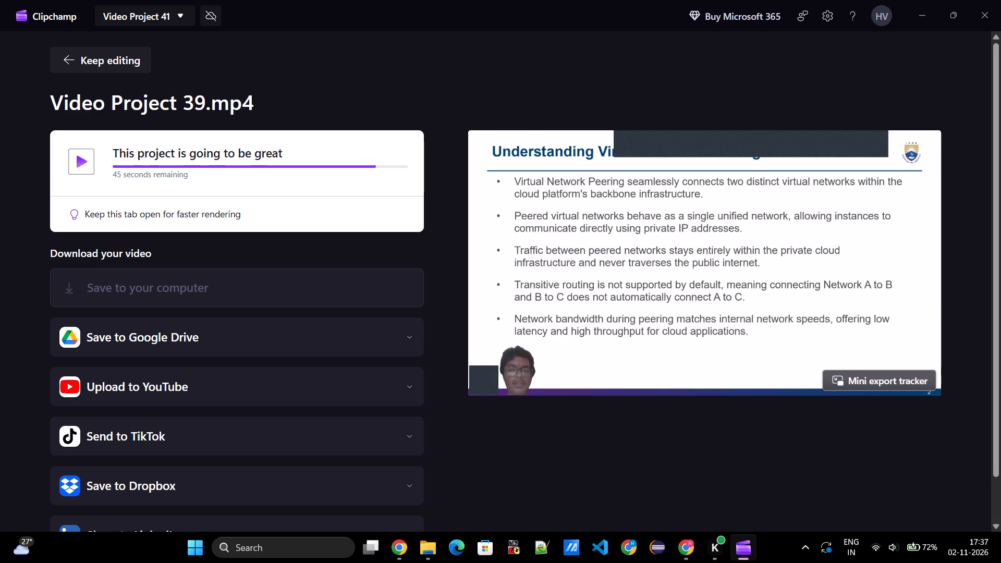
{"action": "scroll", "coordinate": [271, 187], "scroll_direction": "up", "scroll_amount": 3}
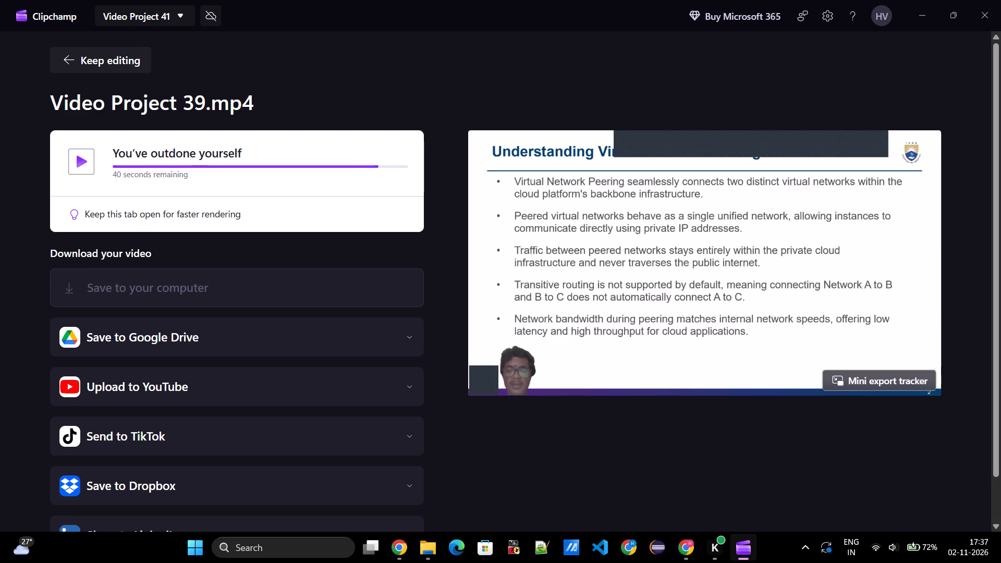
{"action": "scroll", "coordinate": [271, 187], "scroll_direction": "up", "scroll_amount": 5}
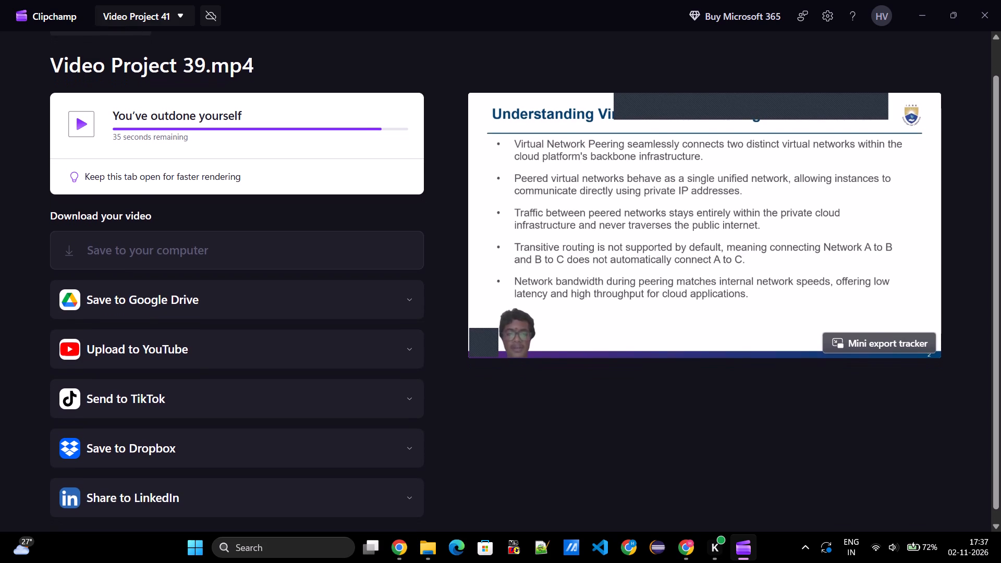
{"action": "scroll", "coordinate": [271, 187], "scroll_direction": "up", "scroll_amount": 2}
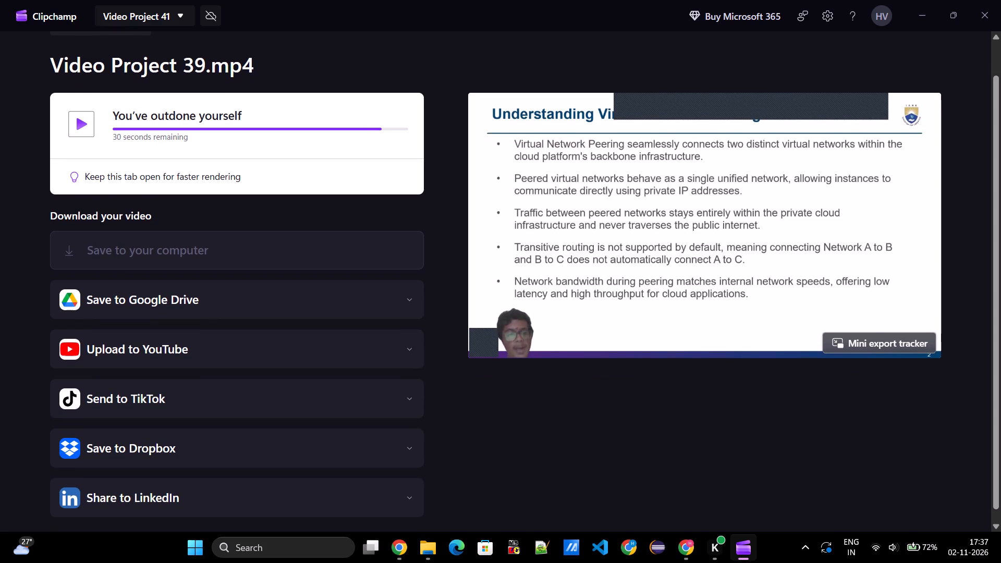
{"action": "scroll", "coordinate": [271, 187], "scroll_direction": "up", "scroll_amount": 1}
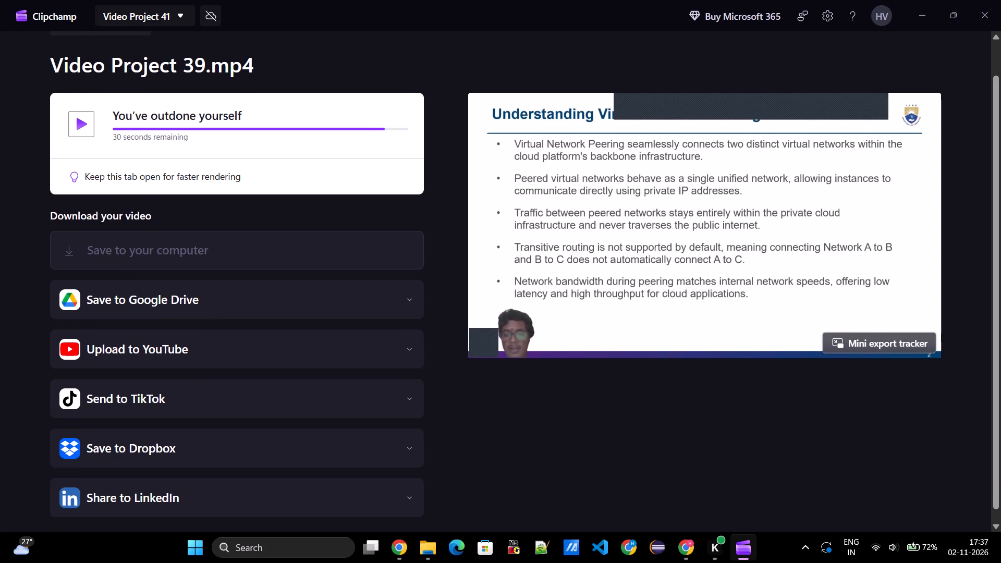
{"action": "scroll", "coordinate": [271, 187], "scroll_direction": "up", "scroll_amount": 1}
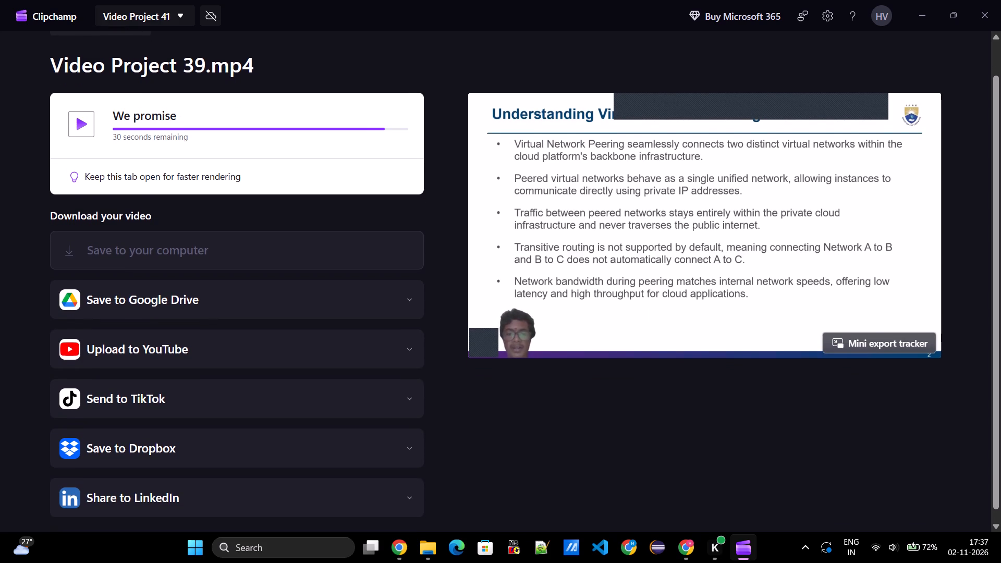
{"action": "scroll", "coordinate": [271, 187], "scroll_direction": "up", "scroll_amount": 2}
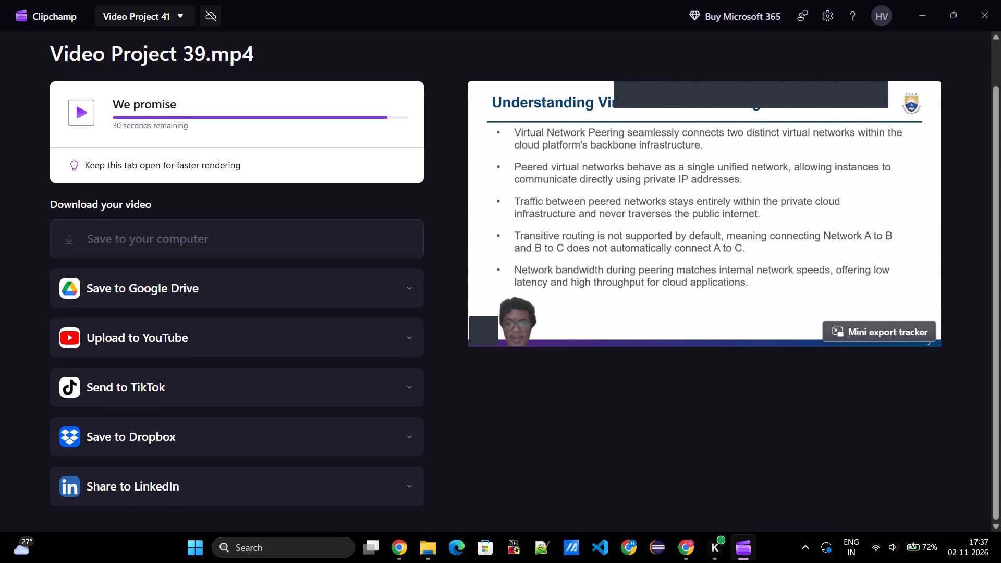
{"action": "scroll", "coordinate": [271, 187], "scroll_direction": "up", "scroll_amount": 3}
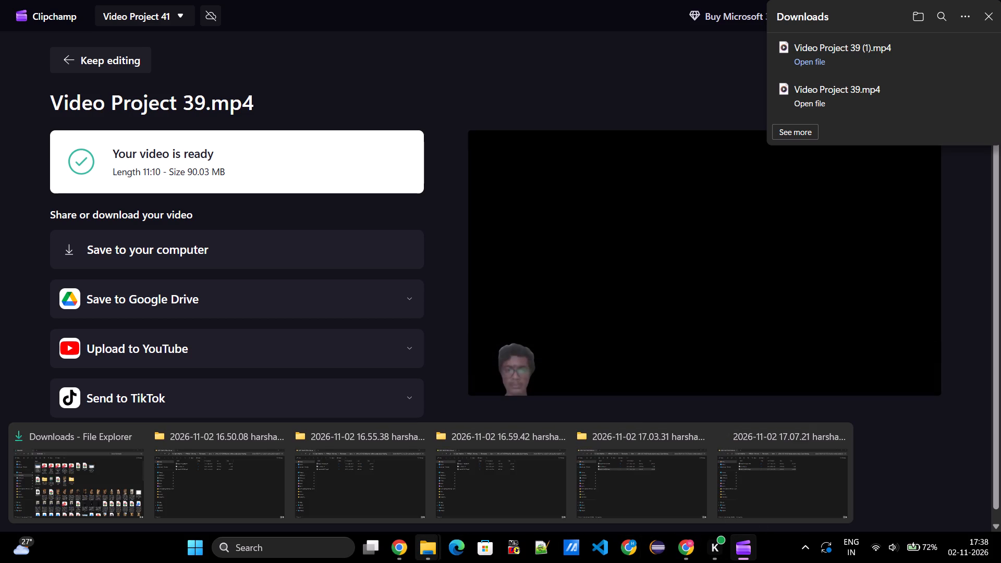
Upload Video Project 39 (1).mp4 from the Downloads folder to Google Drive's AAT 2 folder, choosing to keep both files.
{"action": "left_click", "coordinate": [84, 472]}
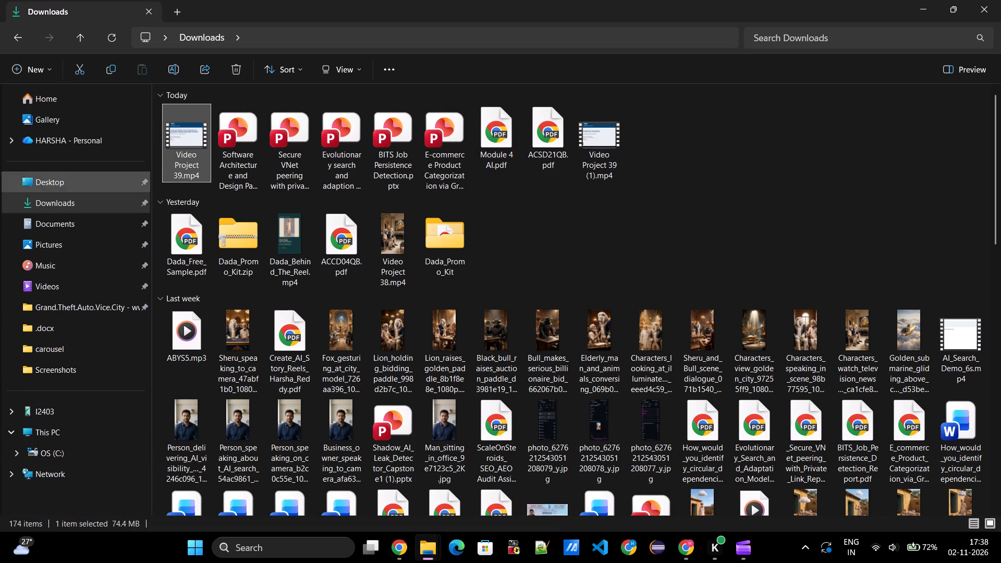
{"action": "left_click", "coordinate": [115, 38]}
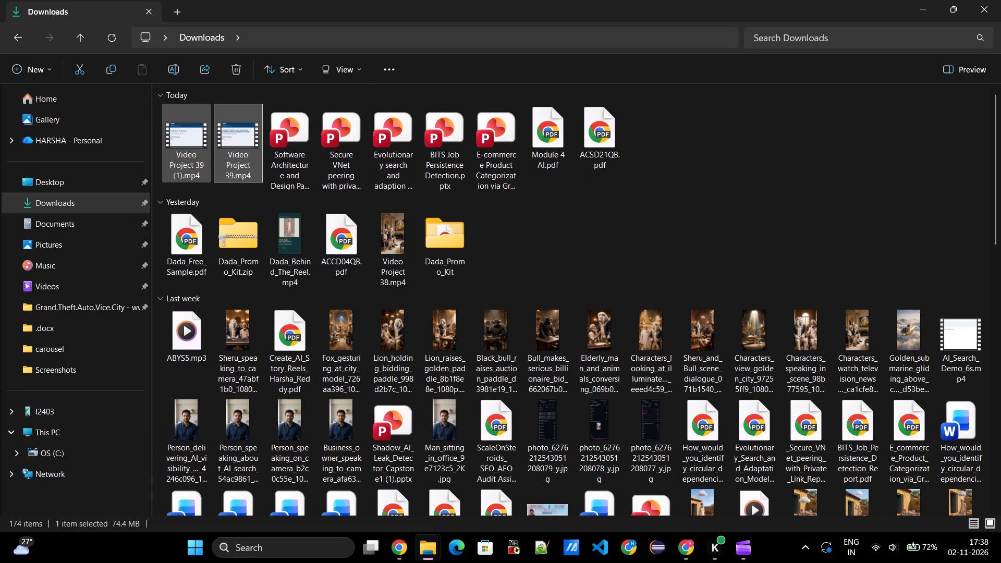
{"action": "left_click_drag", "start_coordinate": [194, 139], "coordinate": [213, 219]}
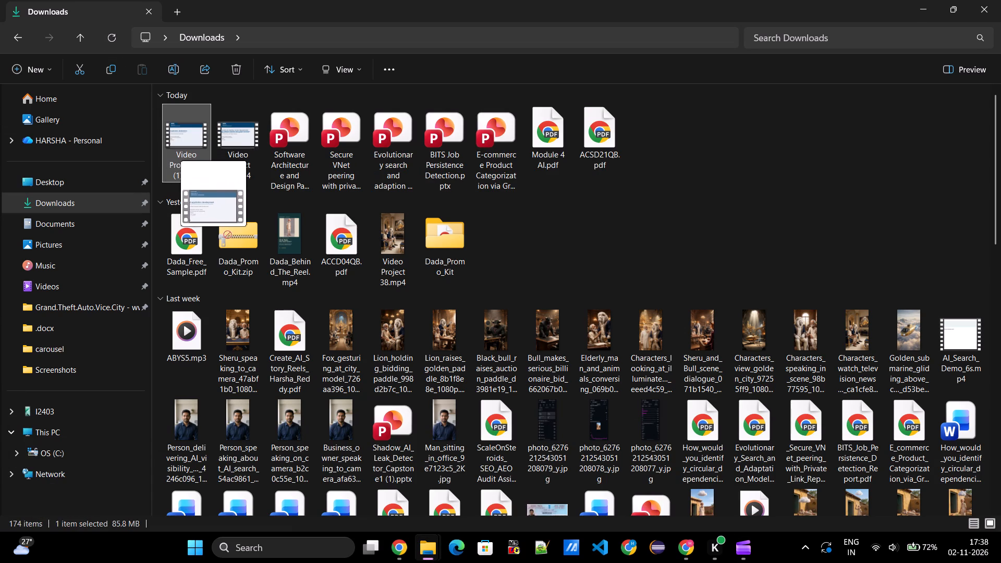
{"action": "left_click_drag", "start_coordinate": [213, 219], "coordinate": [417, 214]}
{"action": "key", "text": "alt+Tab"}
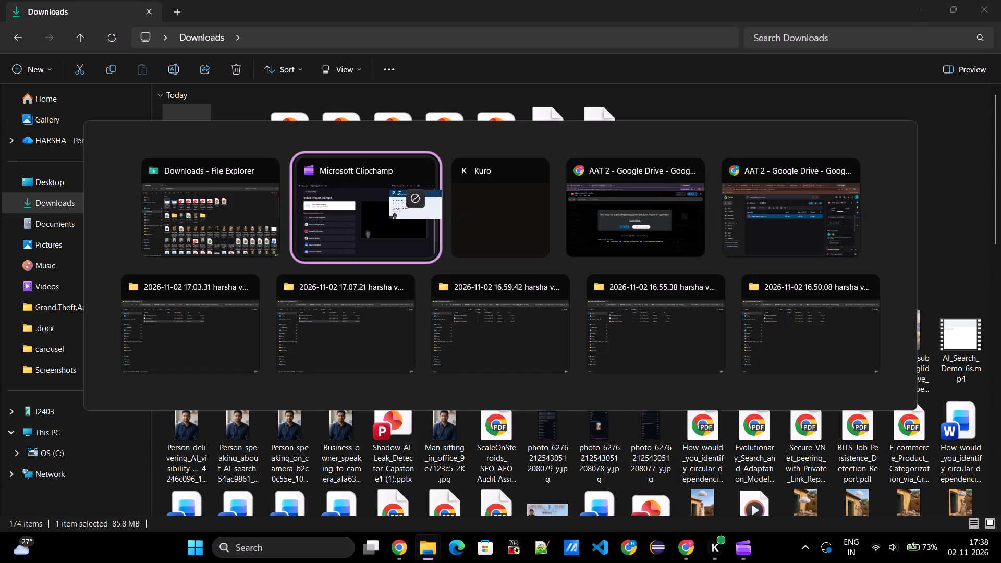
{"action": "left_click_drag", "start_coordinate": [417, 214], "coordinate": [608, 213]}
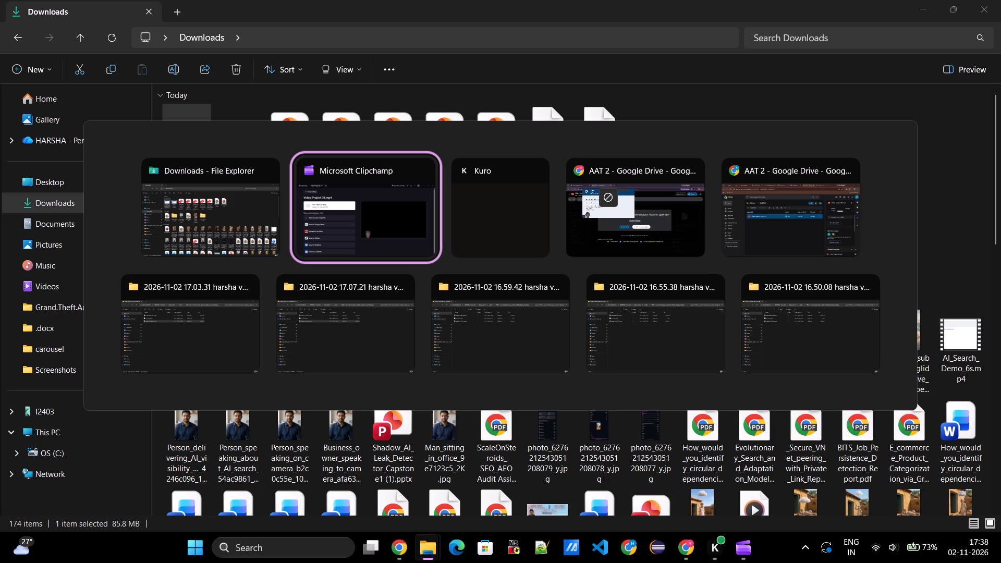
{"action": "left_click_drag", "start_coordinate": [608, 213], "coordinate": [923, 213]}
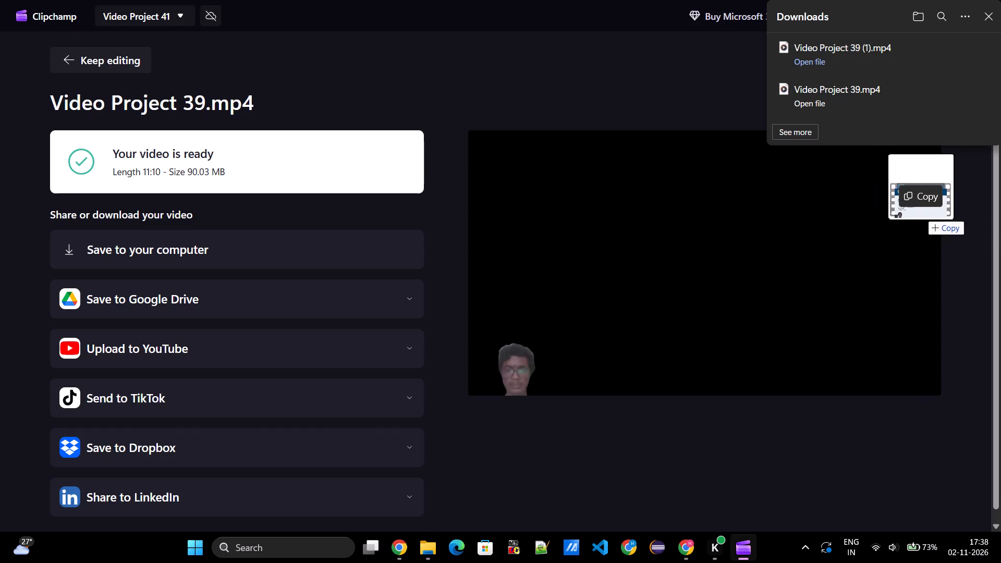
{"action": "left_click_drag", "start_coordinate": [923, 213], "coordinate": [803, 235]}
{"action": "key", "text": "alt+Tab"}
{"action": "key", "text": "alt+Tab"}
{"action": "key", "text": "alt+Tab"}
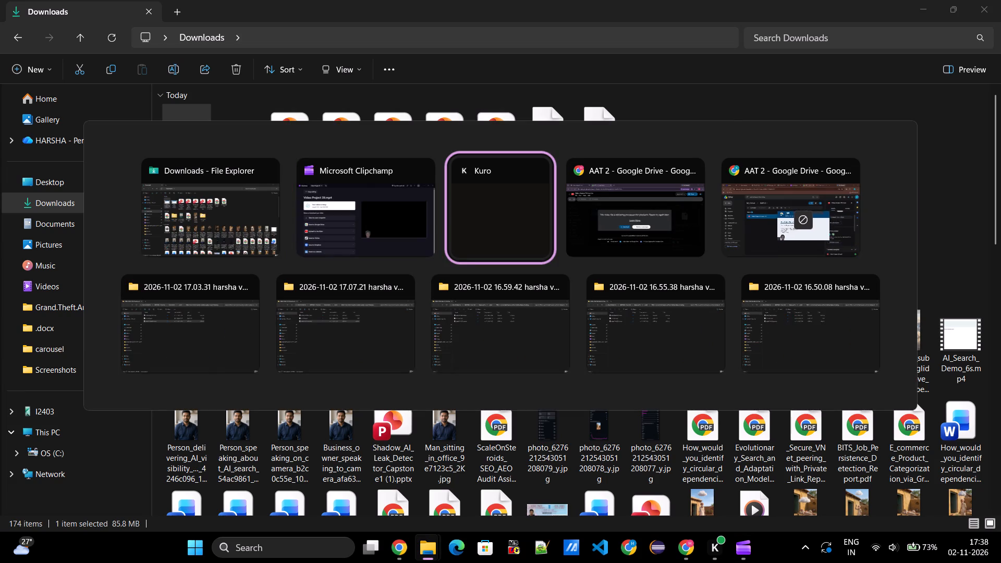
{"action": "key", "text": "alt+Tab"}
{"action": "left_click_drag", "start_coordinate": [803, 235], "coordinate": [499, 321]}
{"action": "key", "text": "alt+Tab"}
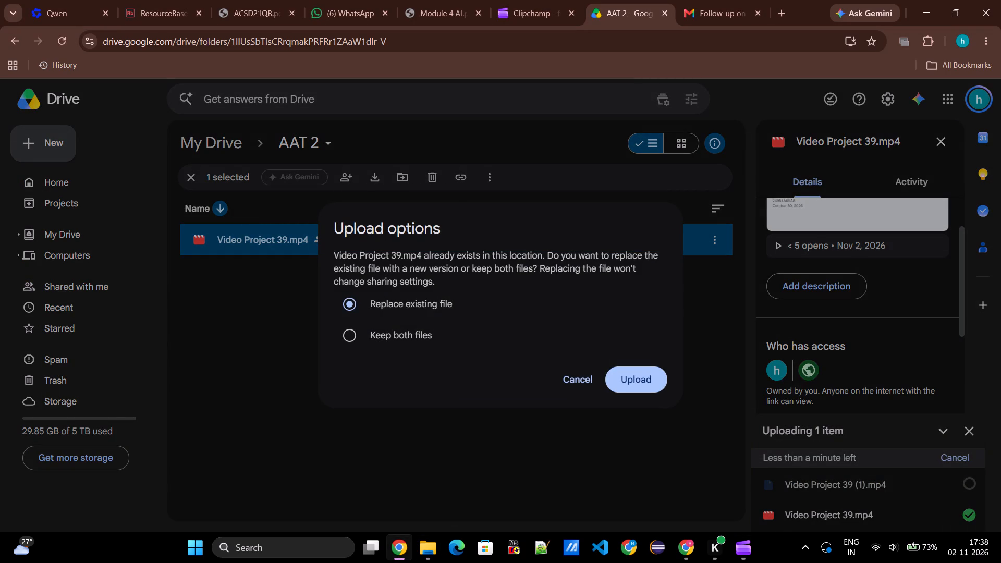
{"action": "left_click", "coordinate": [340, 334]}
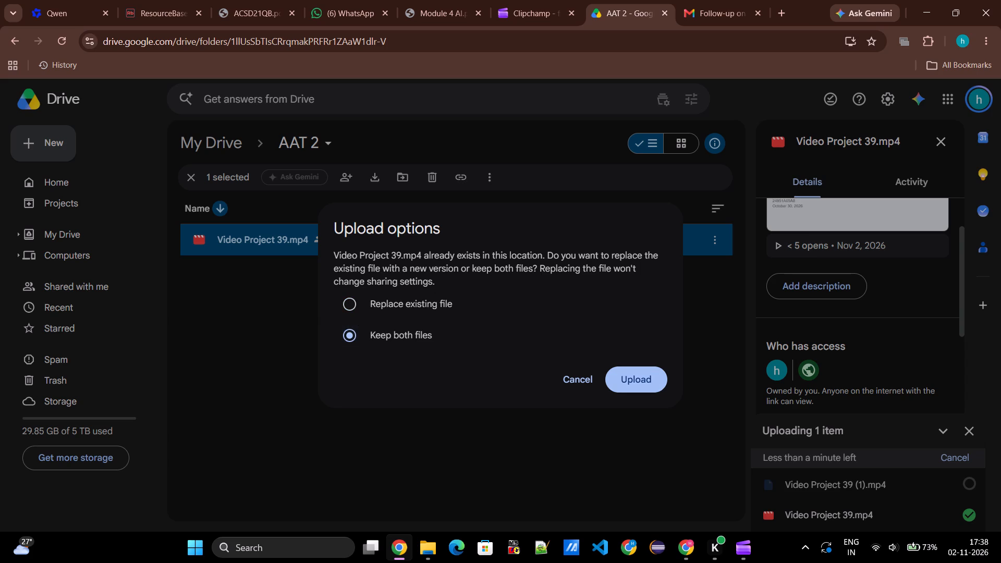
{"action": "left_click", "coordinate": [636, 383]}
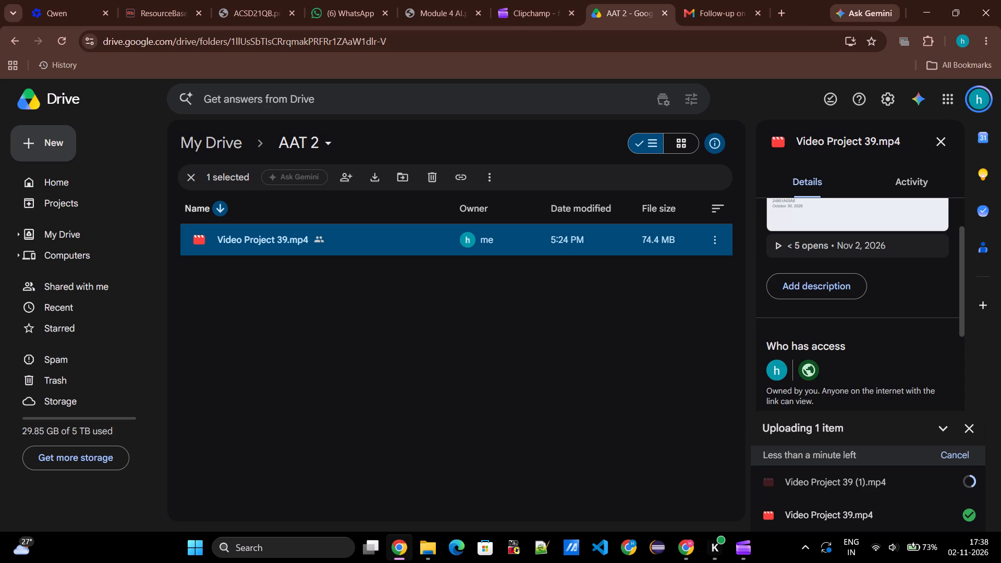
Switch to Clipchamp, create a new video project, open its editor and dismiss the list of downloads.
{"action": "left_click", "coordinate": [752, 559]}
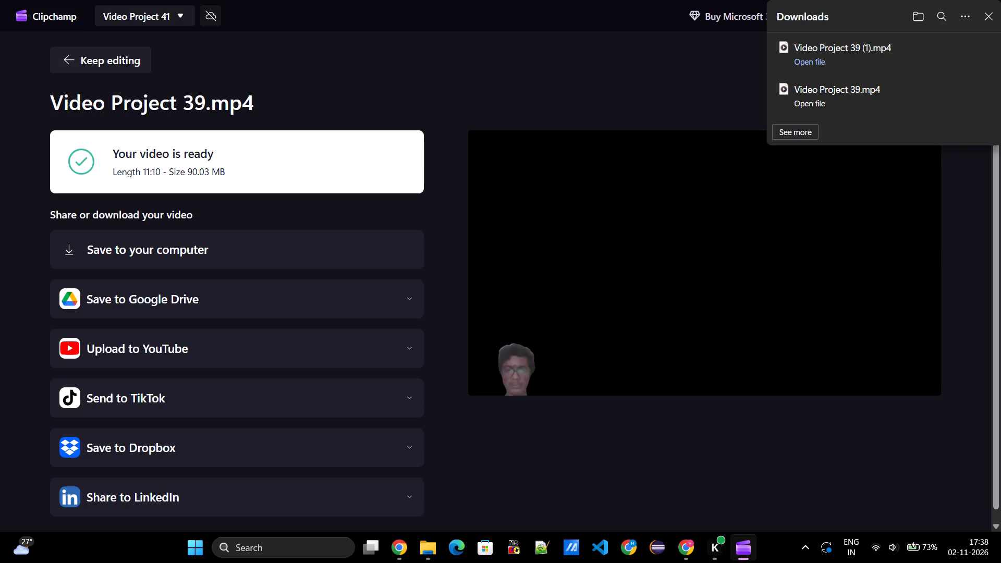
{"action": "left_click", "coordinate": [140, 11]}
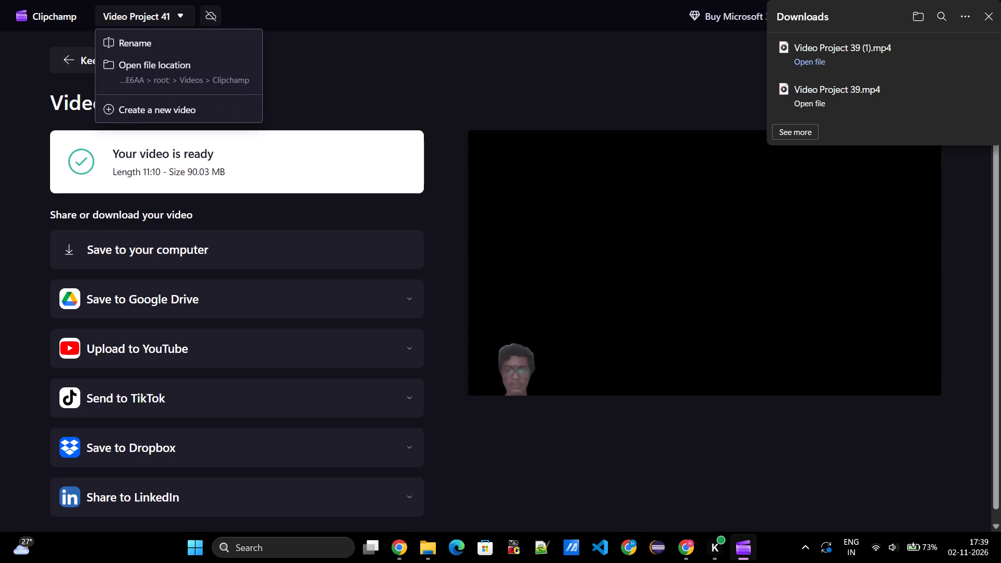
{"action": "left_click", "coordinate": [116, 107]}
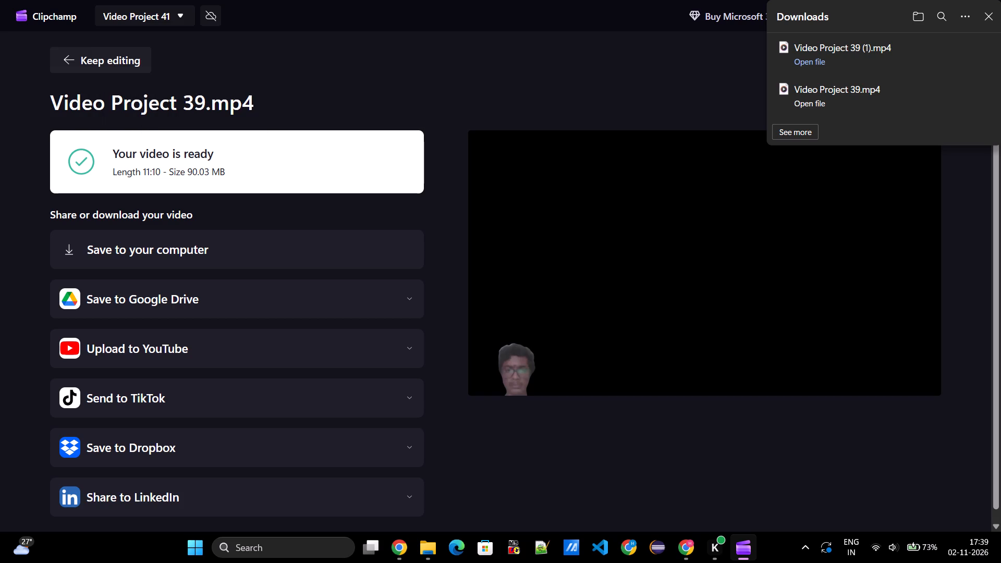
{"action": "left_click", "coordinate": [164, 22]}
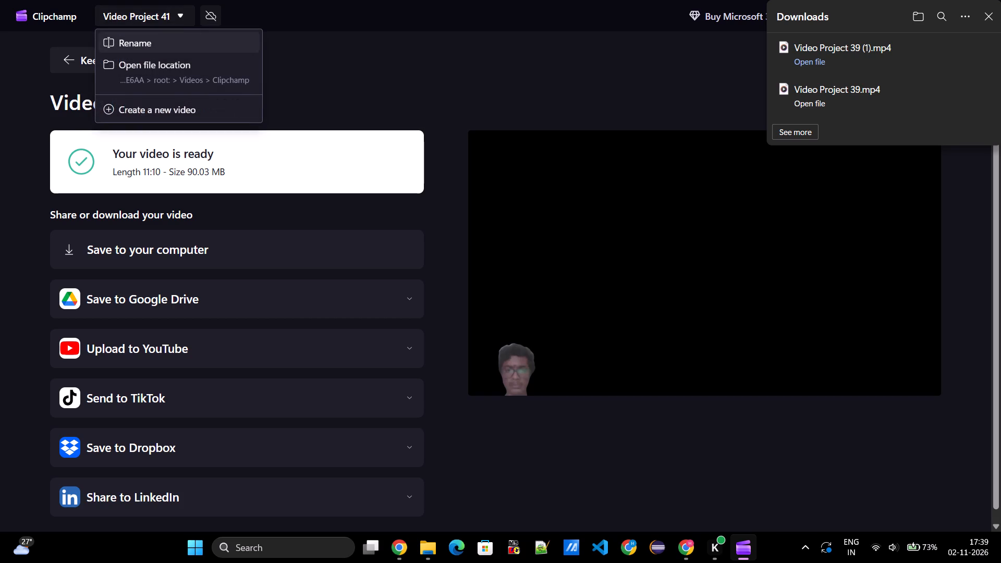
{"action": "left_click", "coordinate": [39, 64]}
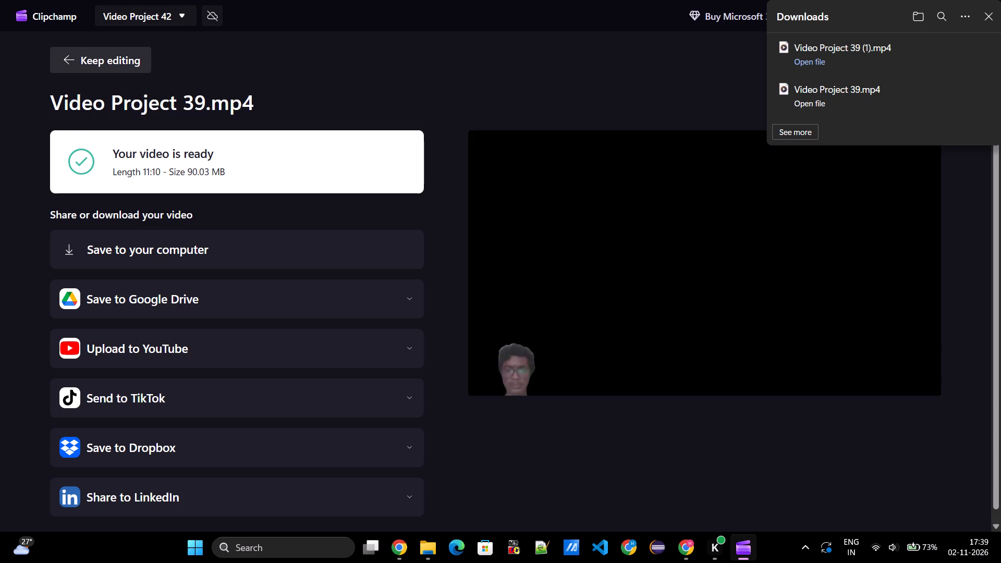
{"action": "left_click", "coordinate": [90, 51]}
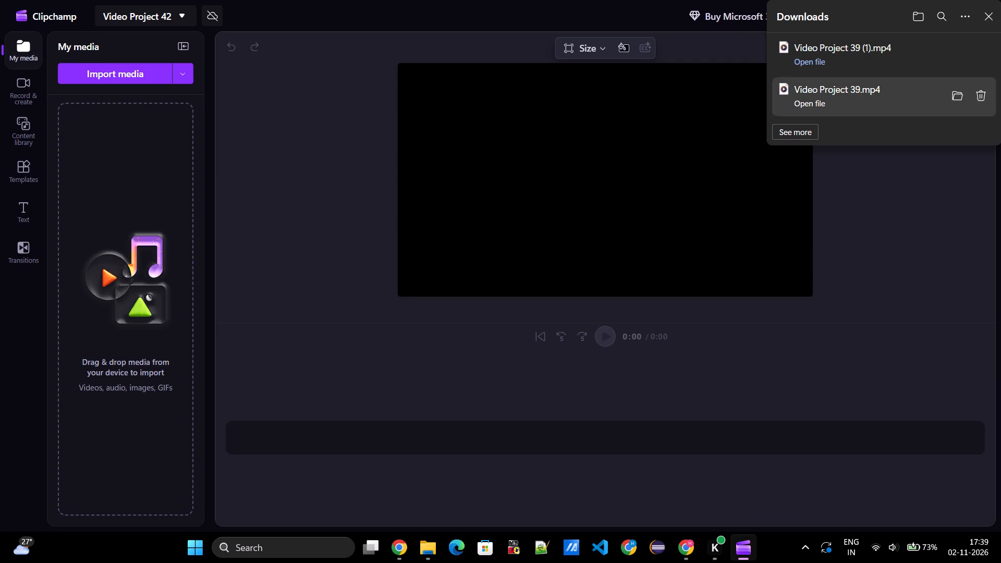
{"action": "left_click", "coordinate": [980, 22]}
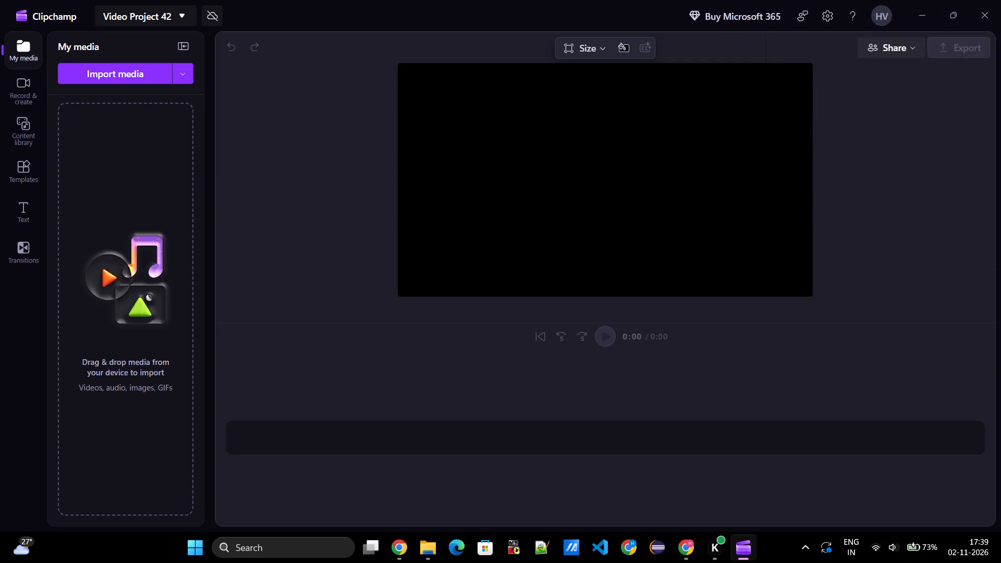
Create another new, empty video project in Clipchamp.
{"action": "left_click", "coordinate": [169, 15]}
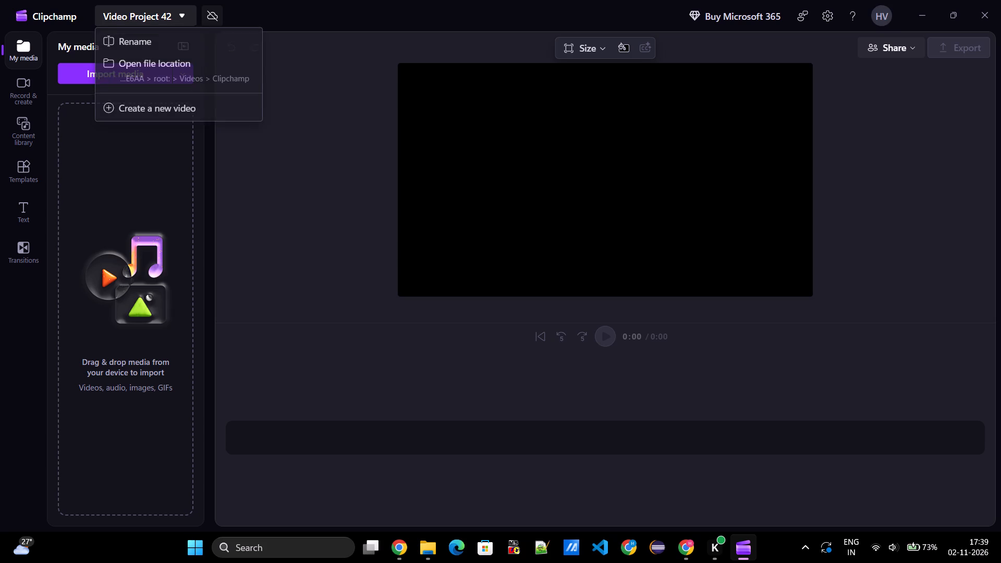
{"action": "left_click", "coordinate": [144, 109]}
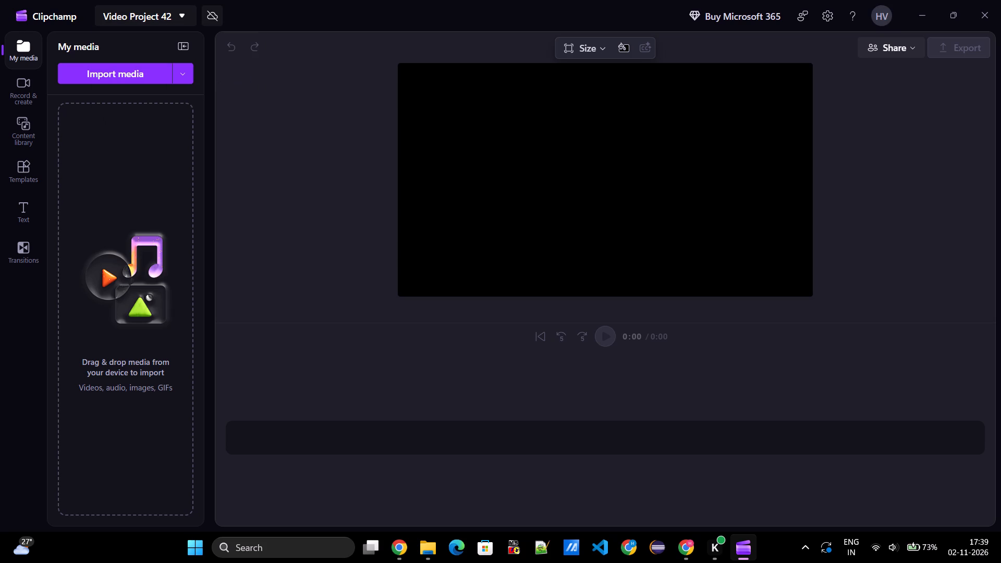
{"action": "left_click", "coordinate": [157, 14]}
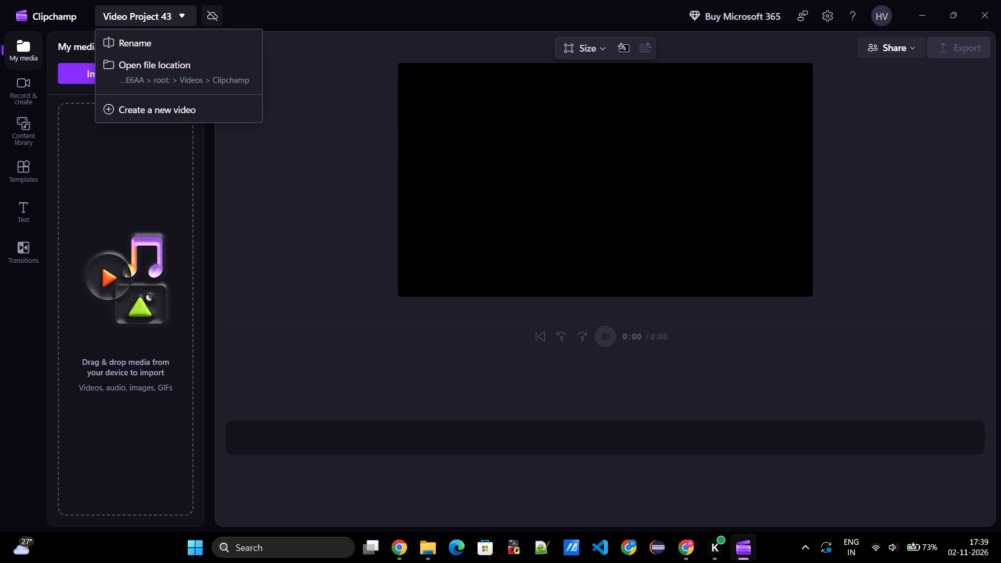
{"action": "left_click", "coordinate": [409, 13]}
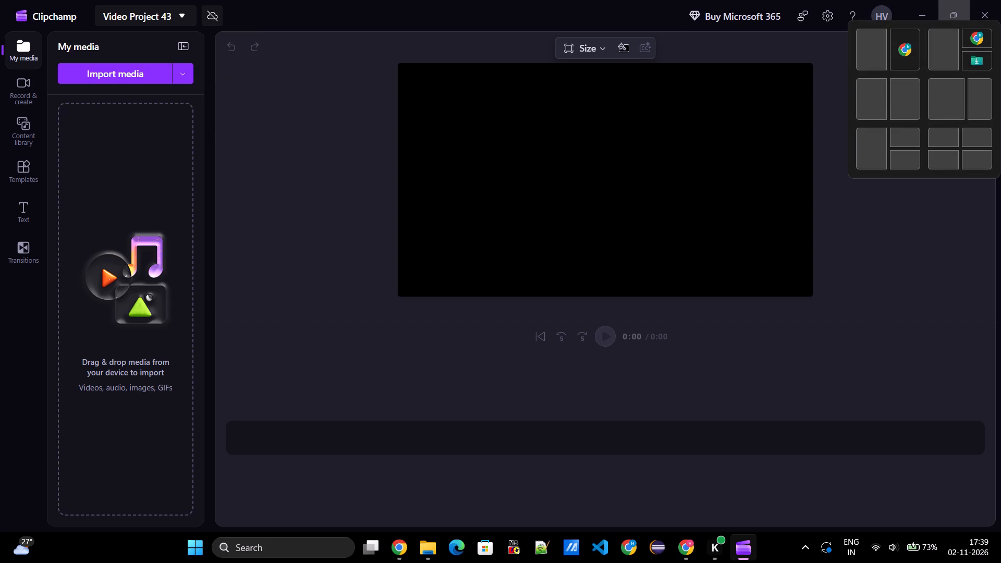
Close Clipchamp.
{"action": "left_click", "coordinate": [1000, 0]}
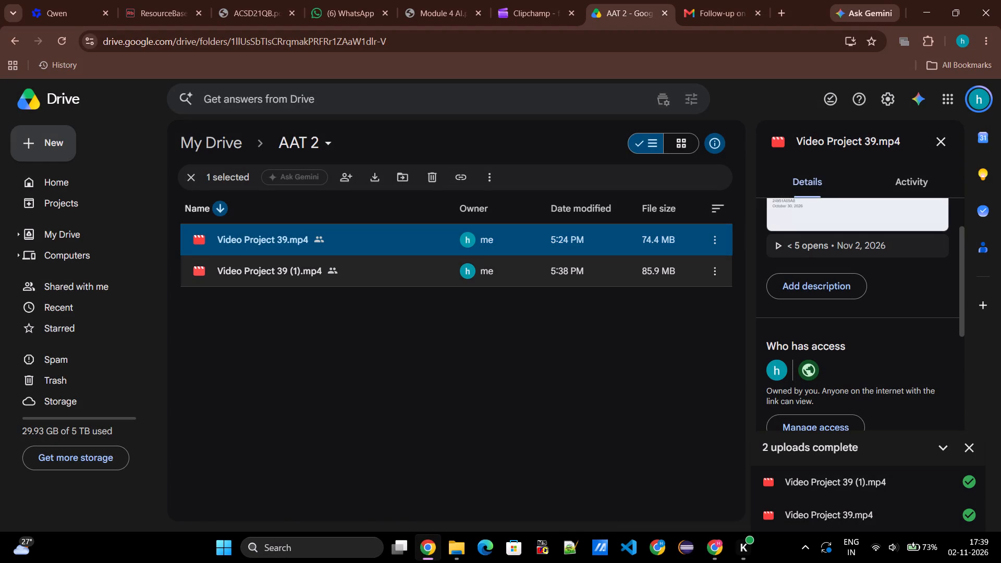
Switch to the other Chrome window, reload the AAT 2 folder and check playback of Video Project 39.mp4.
{"action": "left_click", "coordinate": [717, 543]}
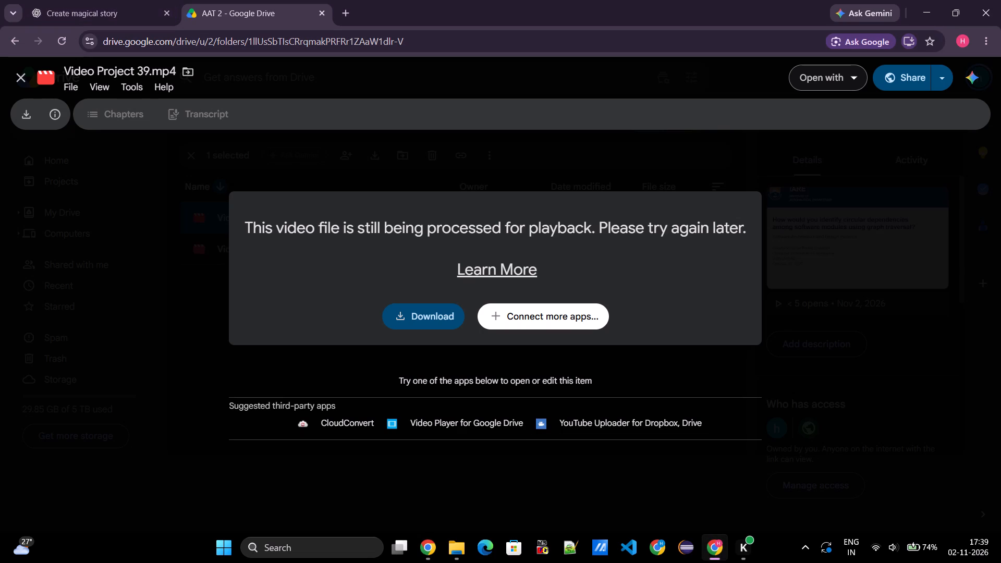
{"action": "left_click", "coordinate": [19, 70]}
{"action": "left_click", "coordinate": [57, 48]}
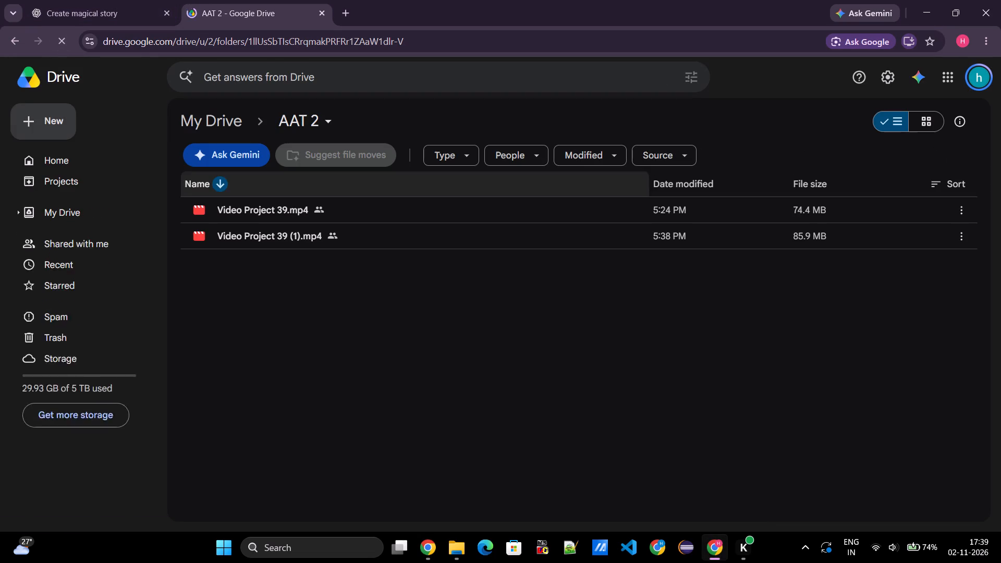
{"action": "double_click", "coordinate": [464, 201]}
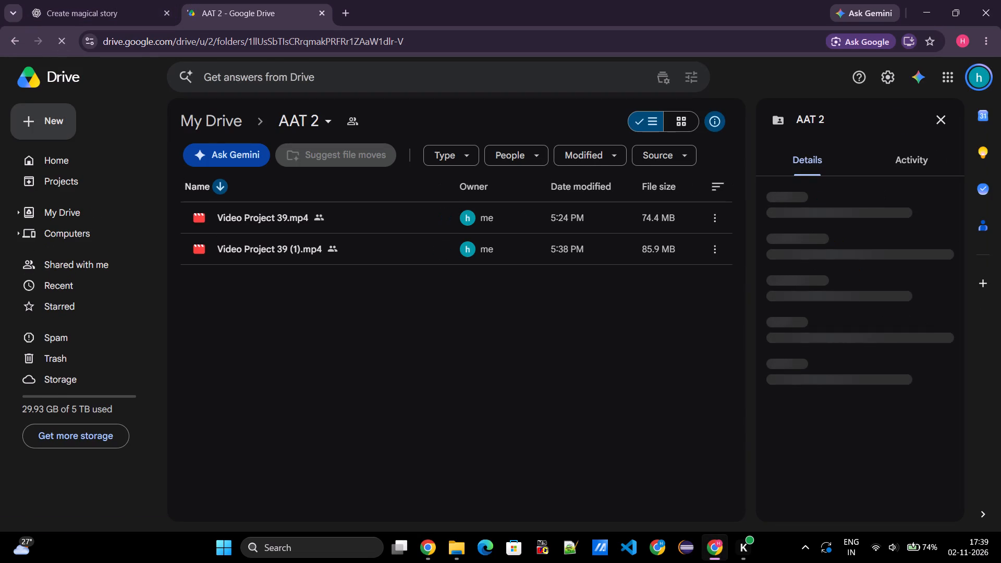
{"action": "double_click", "coordinate": [454, 214]}
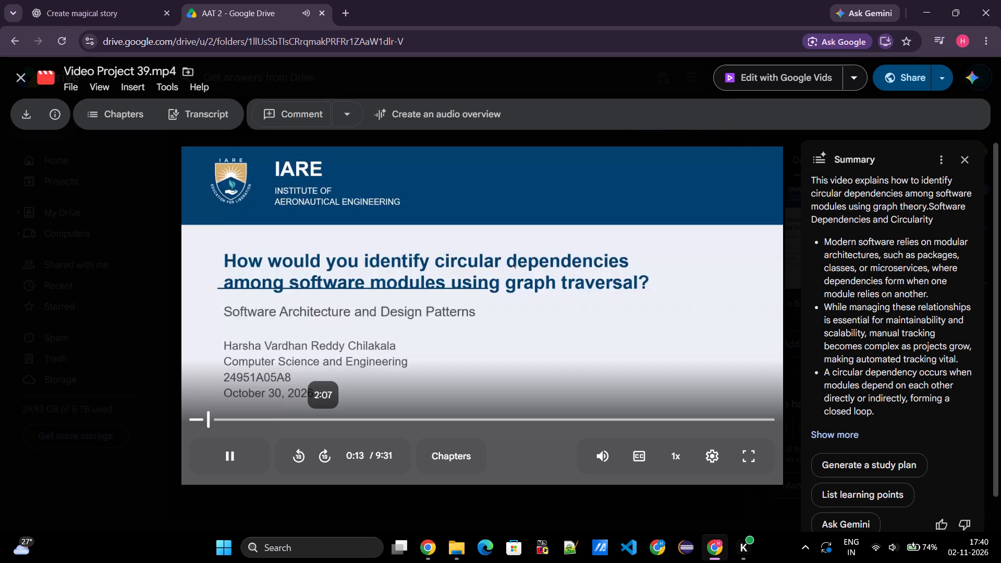
{"action": "left_click", "coordinate": [23, 78]}
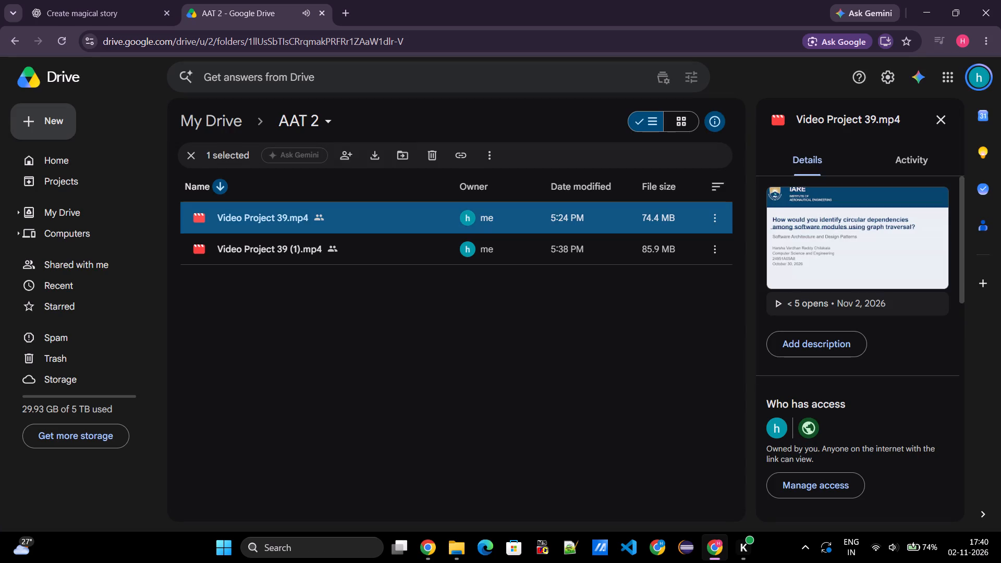
Check playback of Video Project 39 (1).mp4 in the AAT 2 folder, trying it twice and closing the preview.
{"action": "double_click", "coordinate": [276, 250]}
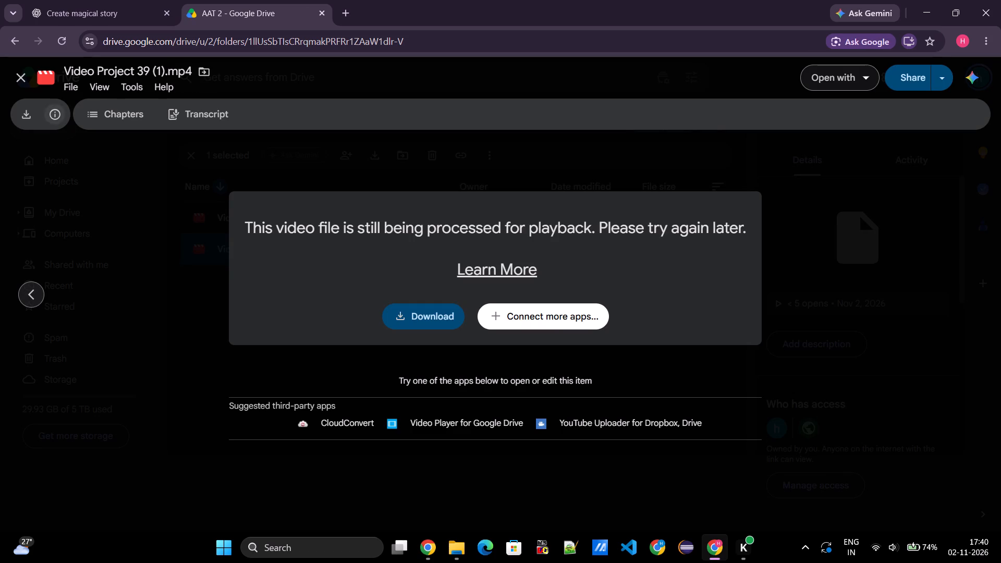
{"action": "left_click", "coordinate": [21, 86]}
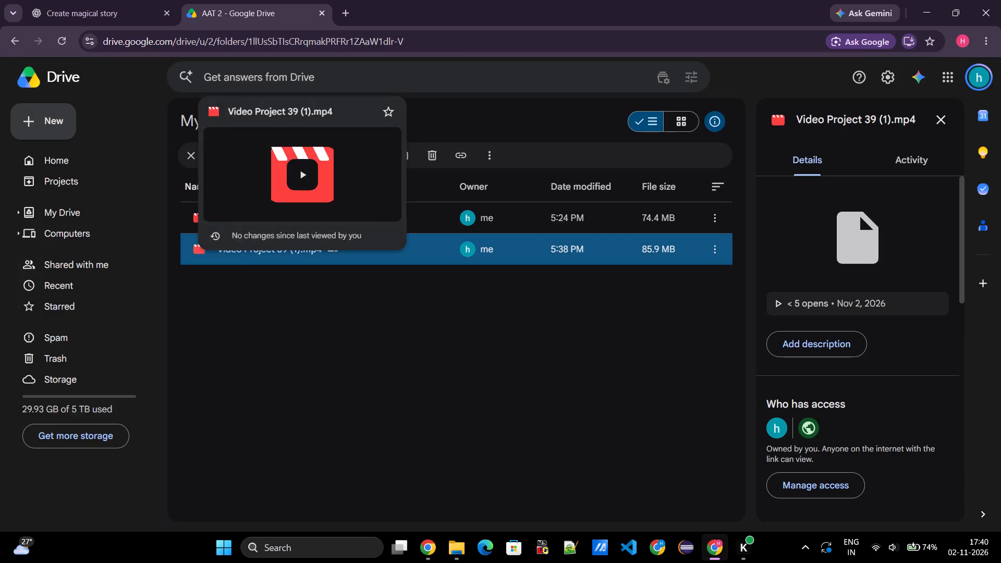
{"action": "double_click", "coordinate": [459, 247]}
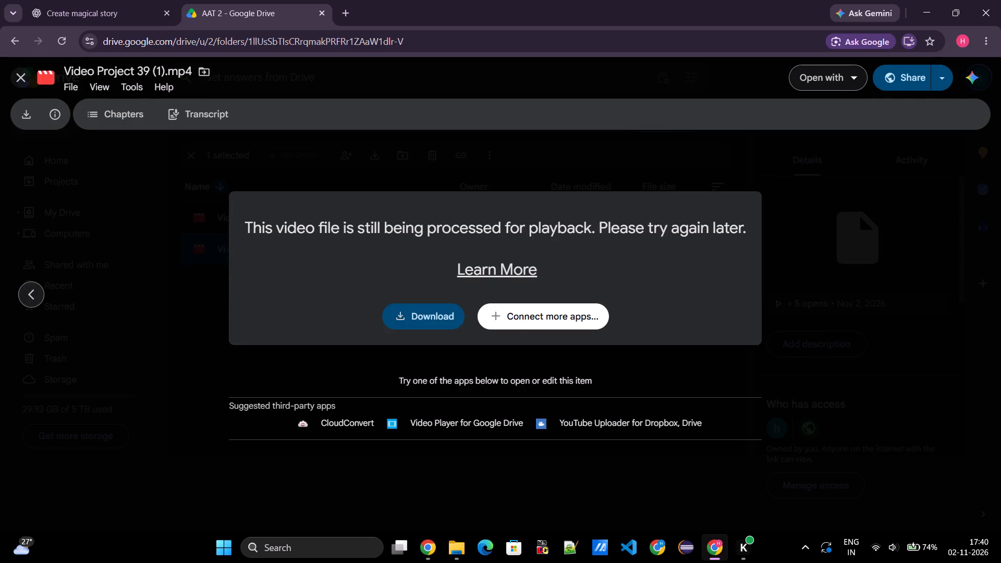
{"action": "left_click", "coordinate": [17, 81]}
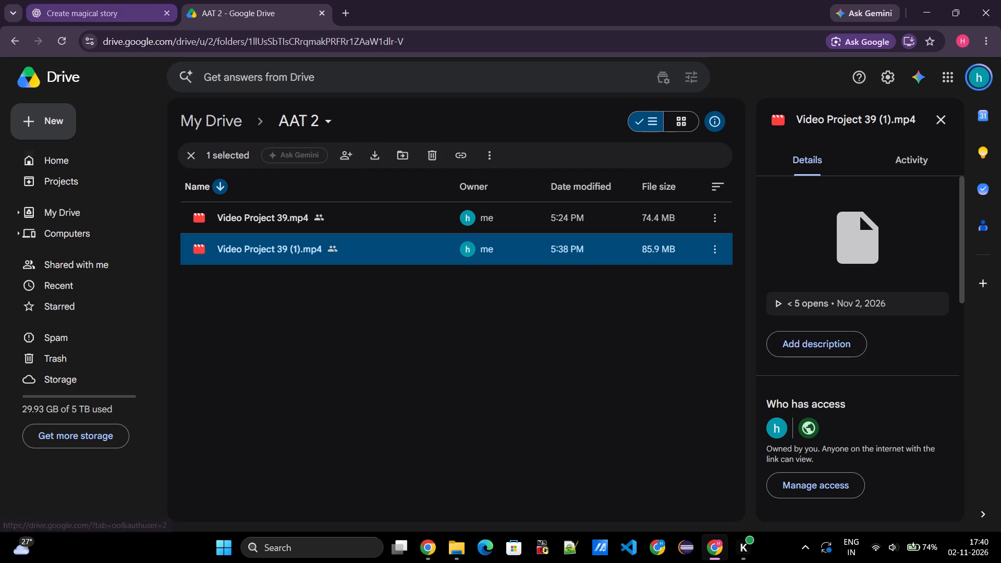
Search Windows for clipchamp and launch Clipchamp.
{"action": "left_click", "coordinate": [314, 554]}
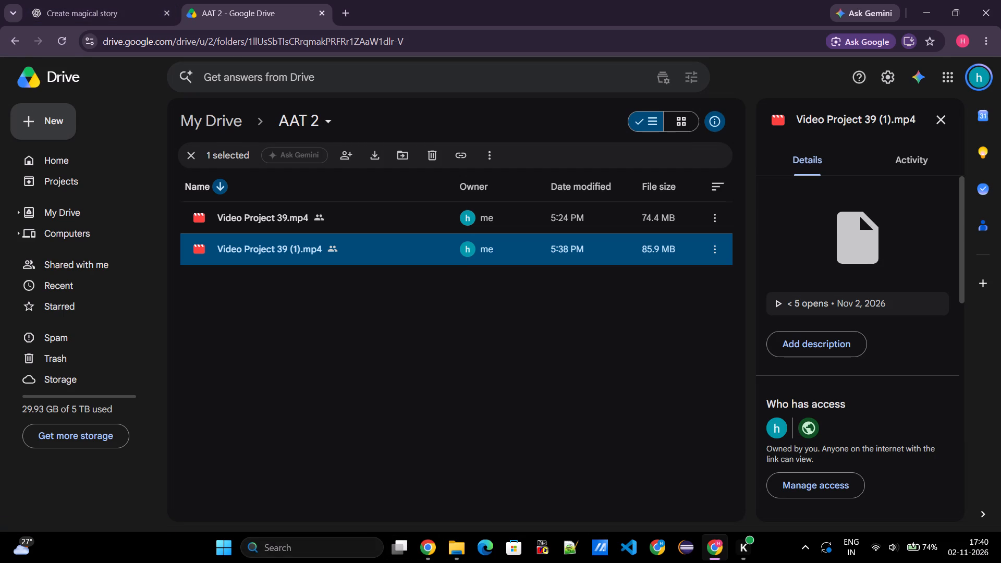
{"action": "type", "text": "clipchamp"}
{"action": "key", "text": "Return"}
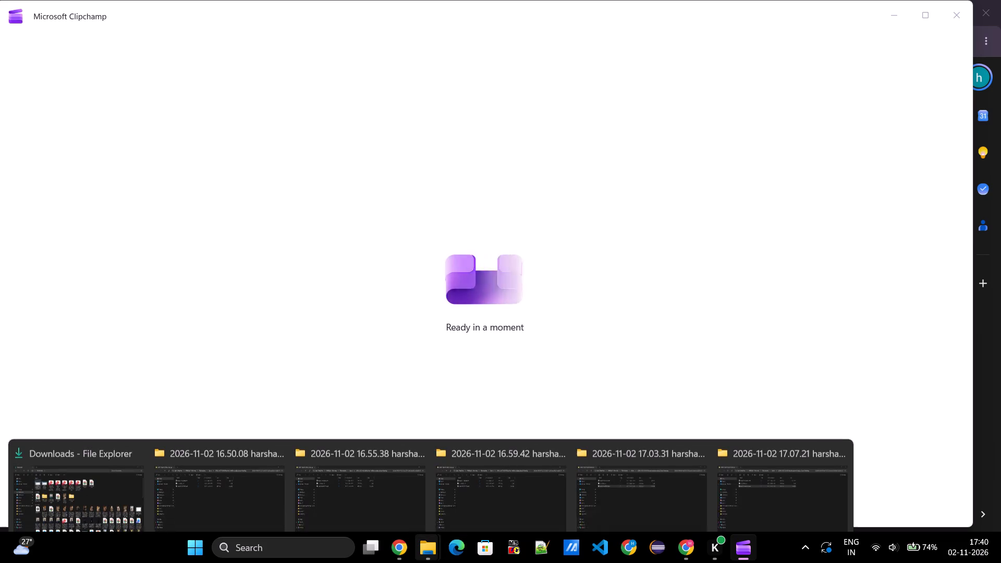
Close the File Explorer windows for the 17.07.21 and 17.03.31 Zoom meeting folders dated 2026-11-02.
{"action": "left_click", "coordinate": [698, 442]}
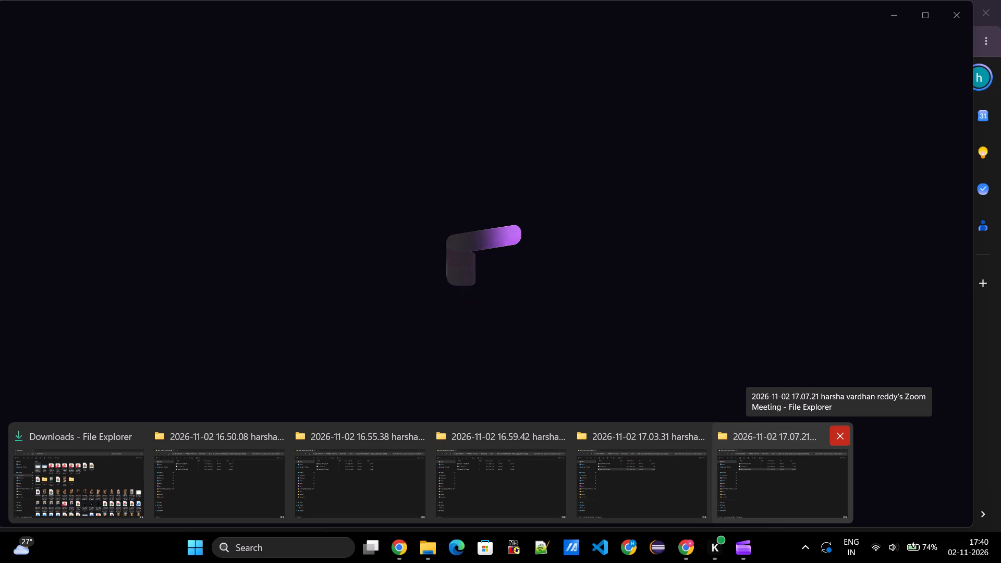
{"action": "left_click", "coordinate": [832, 438]}
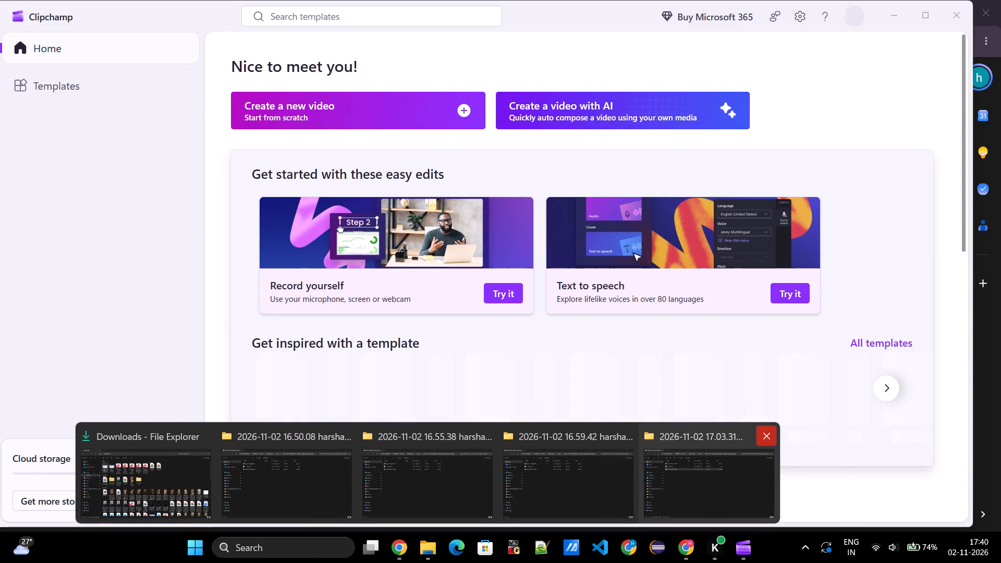
{"action": "left_click", "coordinate": [764, 438]}
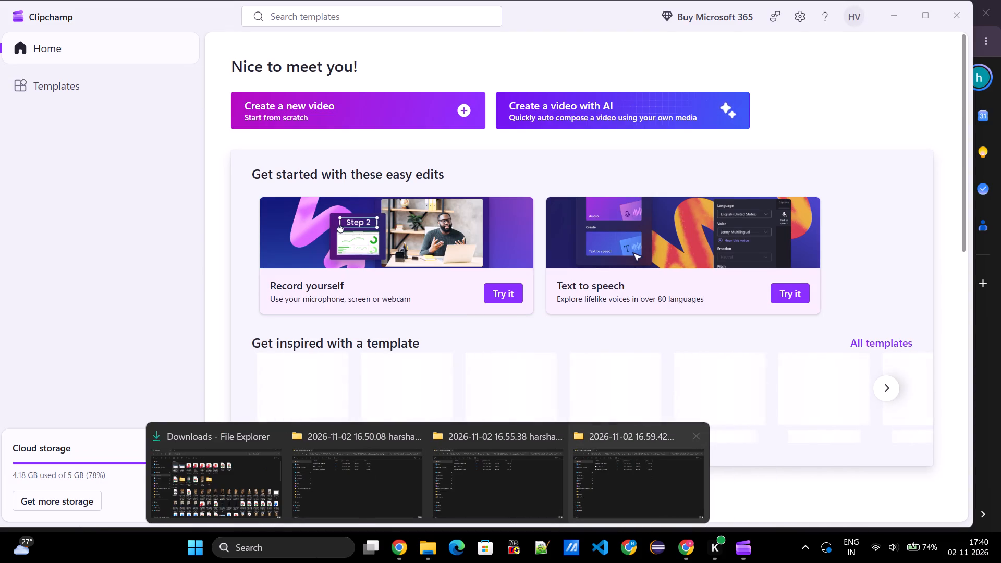
{"action": "left_click", "coordinate": [791, 462]}
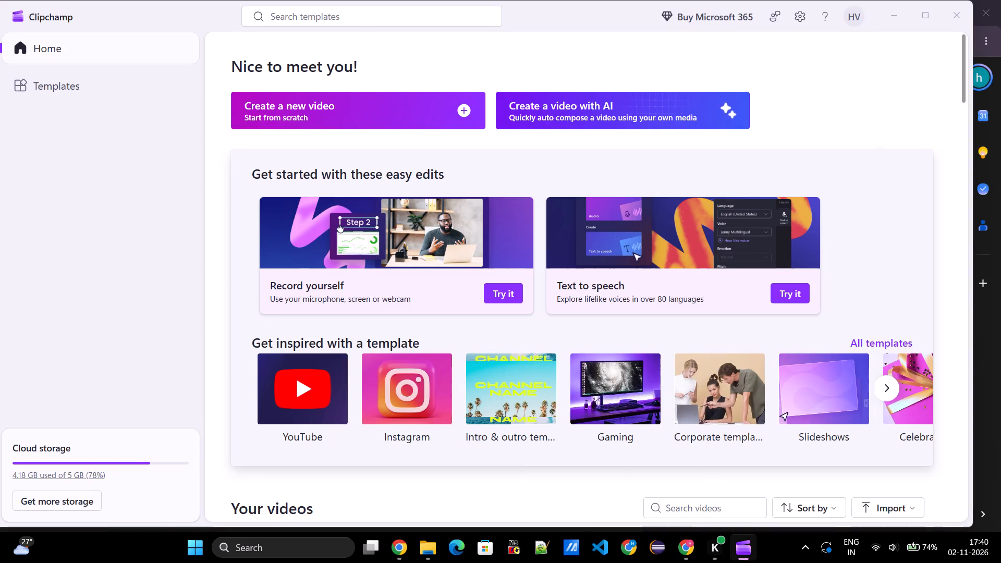
Create a new video project from scratch in Clipchamp.
{"action": "left_click", "coordinate": [282, 105]}
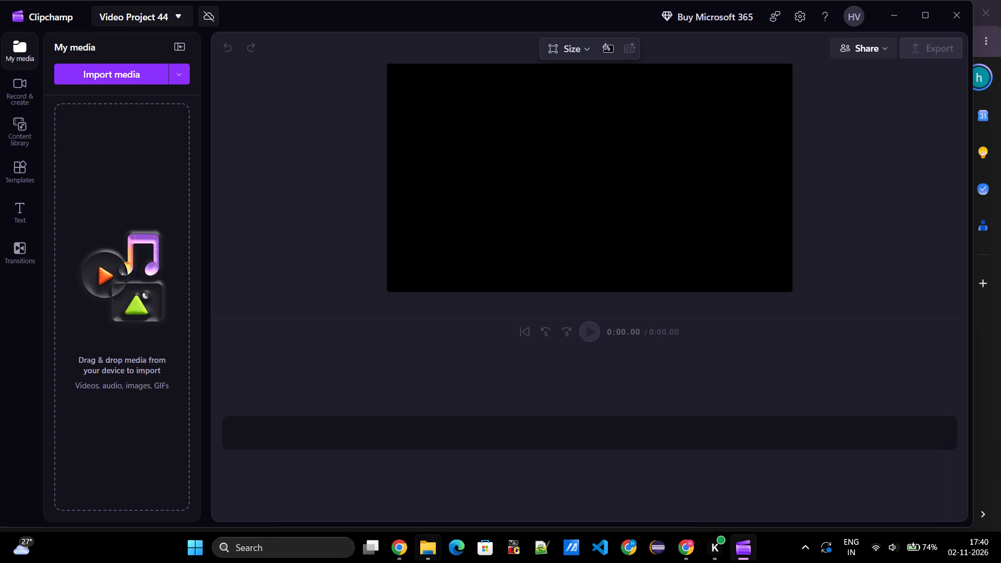
Import video1011187538.mp4 from the 2026-11-02 16.59.42 Zoom meeting folder into the Clipchamp project's media.
{"action": "left_click", "coordinate": [653, 474]}
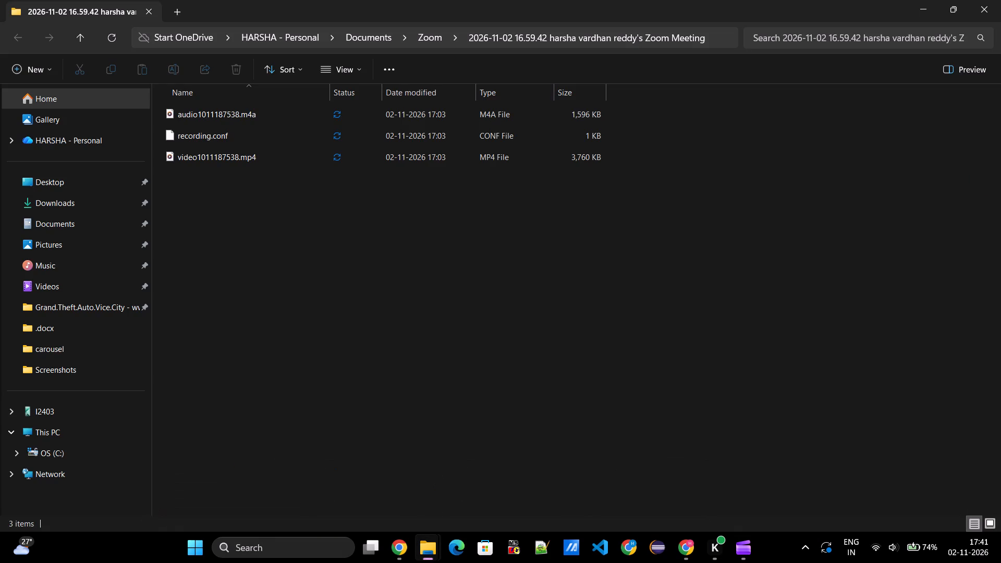
{"action": "left_click_drag", "start_coordinate": [328, 155], "coordinate": [319, 234]}
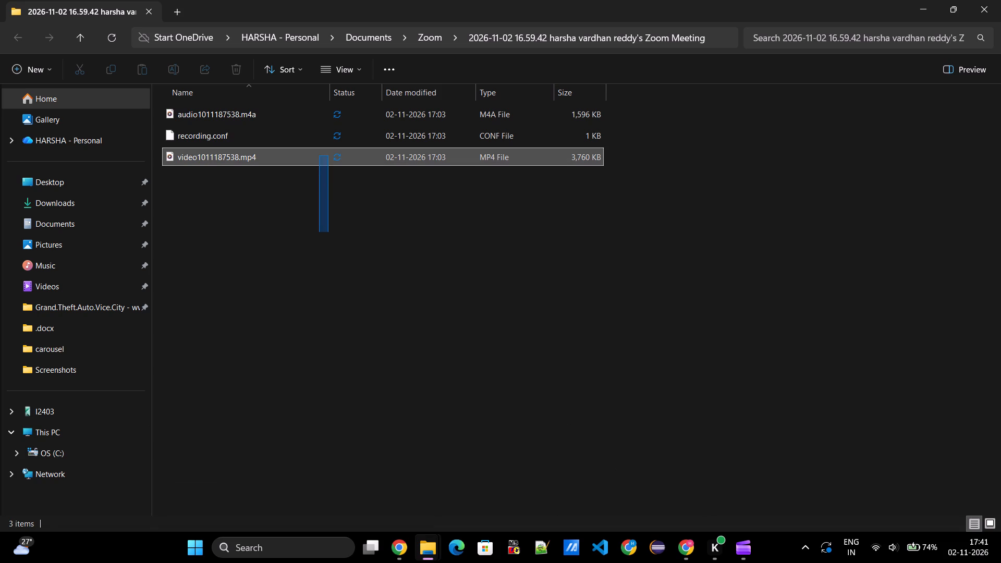
{"action": "left_click_drag", "start_coordinate": [319, 234], "coordinate": [315, 257]}
{"action": "left_click_drag", "start_coordinate": [300, 157], "coordinate": [300, 159]}
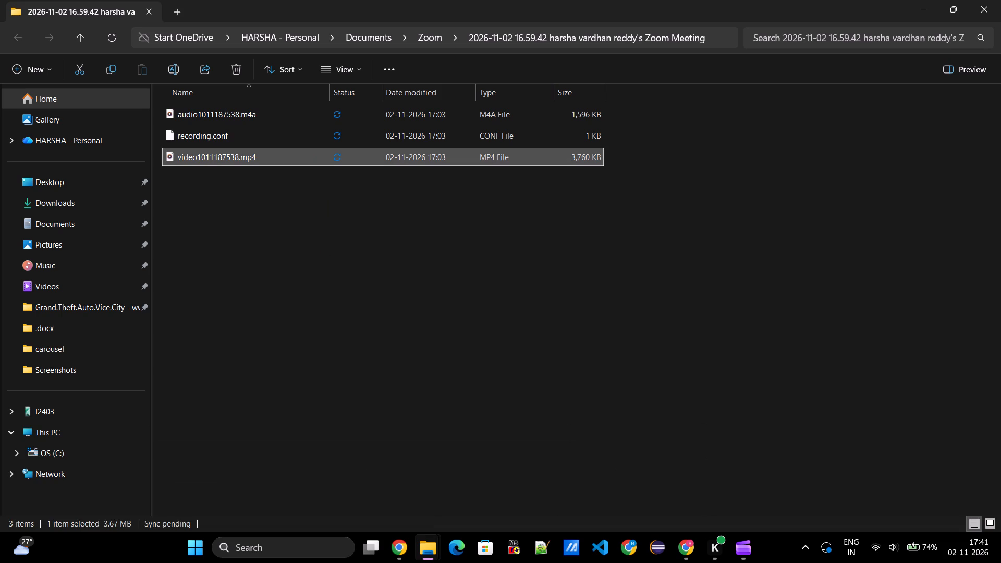
{"action": "left_click_drag", "start_coordinate": [300, 159], "coordinate": [166, 270]}
{"action": "key", "text": "alt+Tab"}
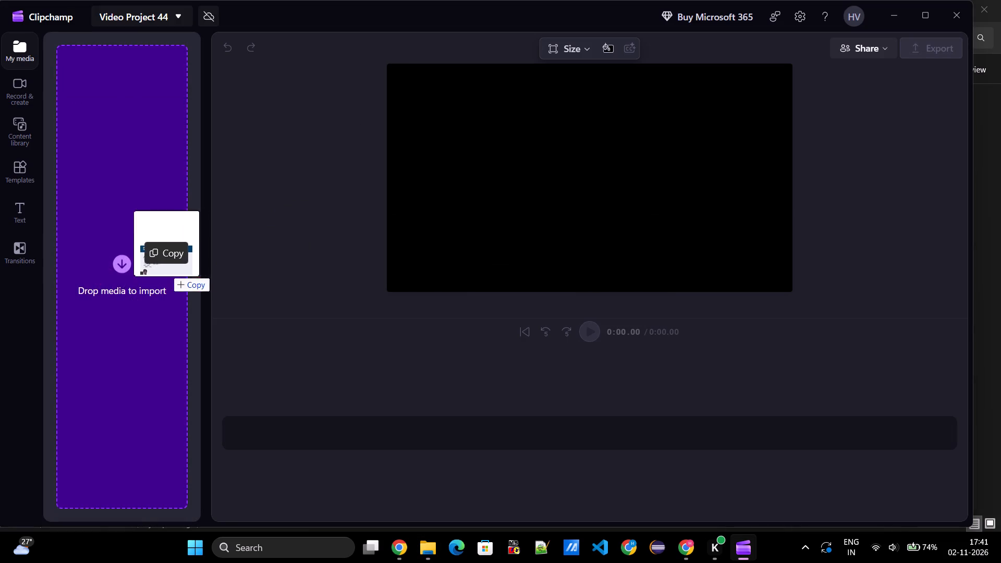
{"action": "left_click_drag", "start_coordinate": [166, 270], "coordinate": [141, 268]}
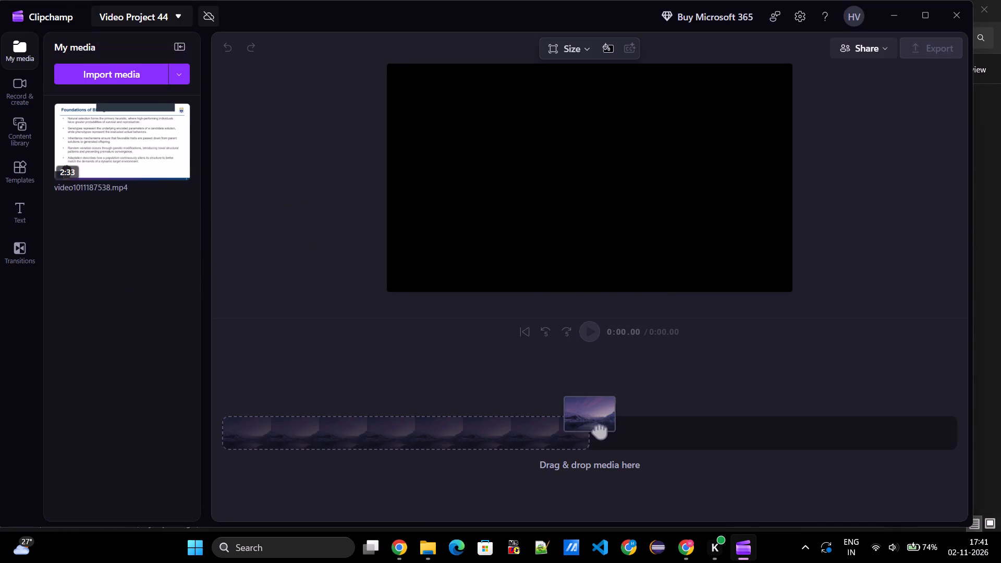
Add video1011187538.mp4 to the start of the empty timeline.
{"action": "left_click_drag", "start_coordinate": [143, 130], "coordinate": [294, 366]}
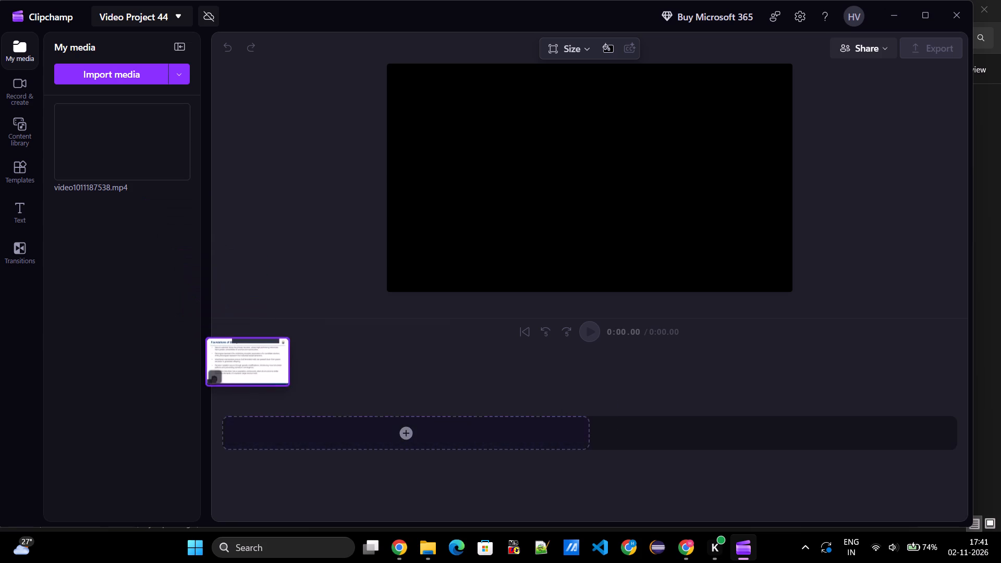
{"action": "left_click_drag", "start_coordinate": [294, 366], "coordinate": [318, 421]}
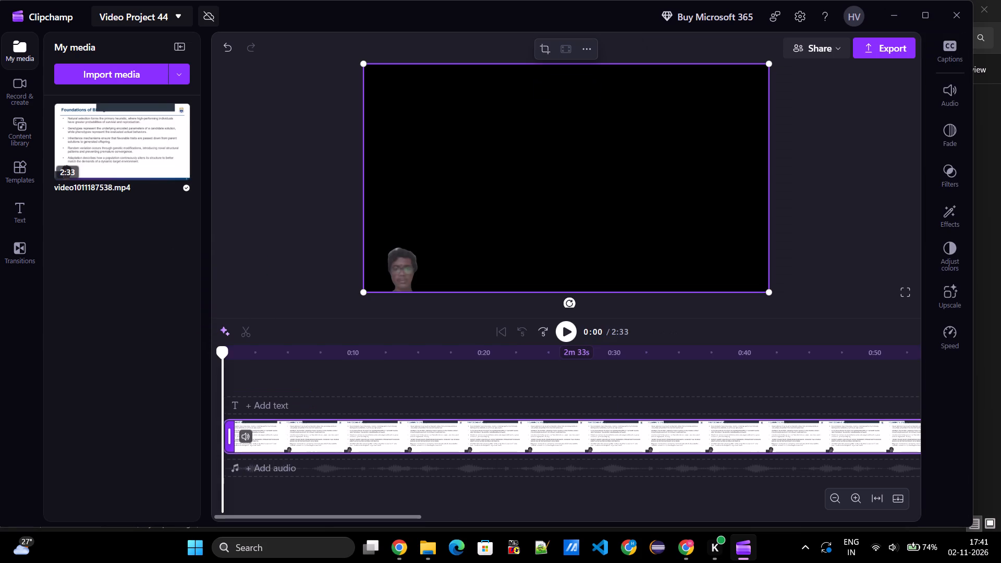
Copy the video1011187538.mp4 clip and paste it three times in succession, starting from its end at 2:33.
{"action": "scroll", "coordinate": [471, 413], "scroll_direction": "left", "scroll_amount": 3}
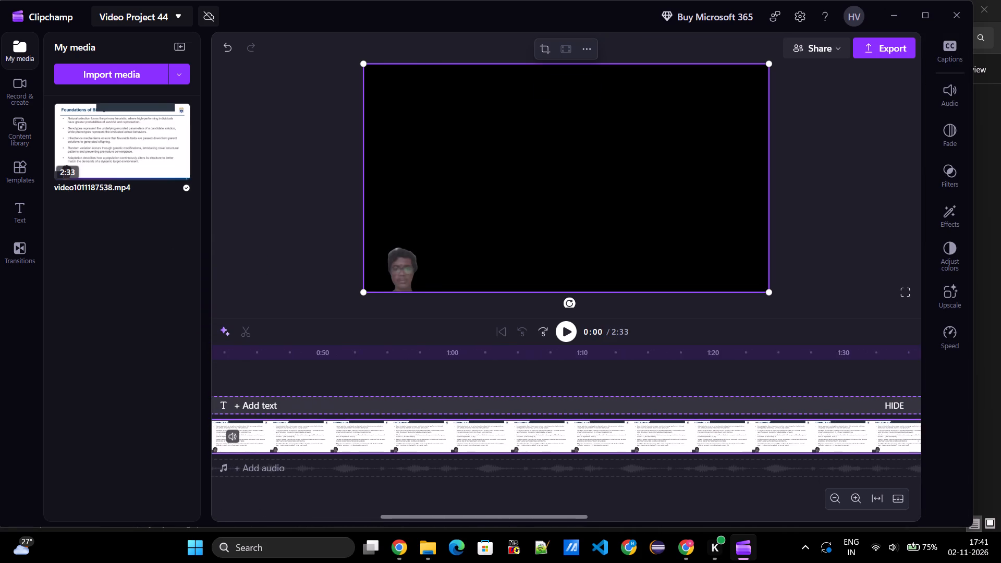
{"action": "scroll", "coordinate": [471, 413], "scroll_direction": "left", "scroll_amount": 5}
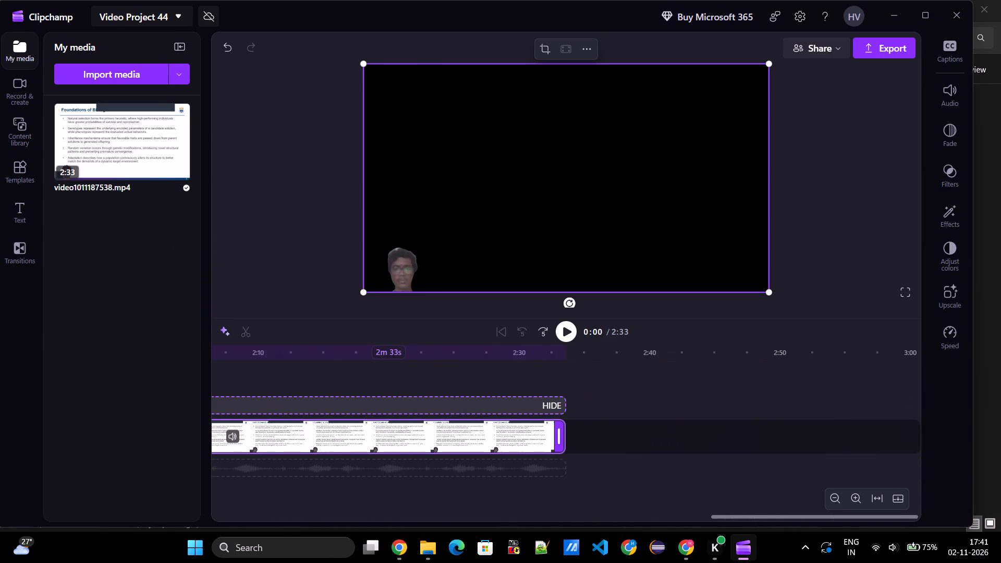
{"action": "scroll", "coordinate": [471, 413], "scroll_direction": "left", "scroll_amount": 1}
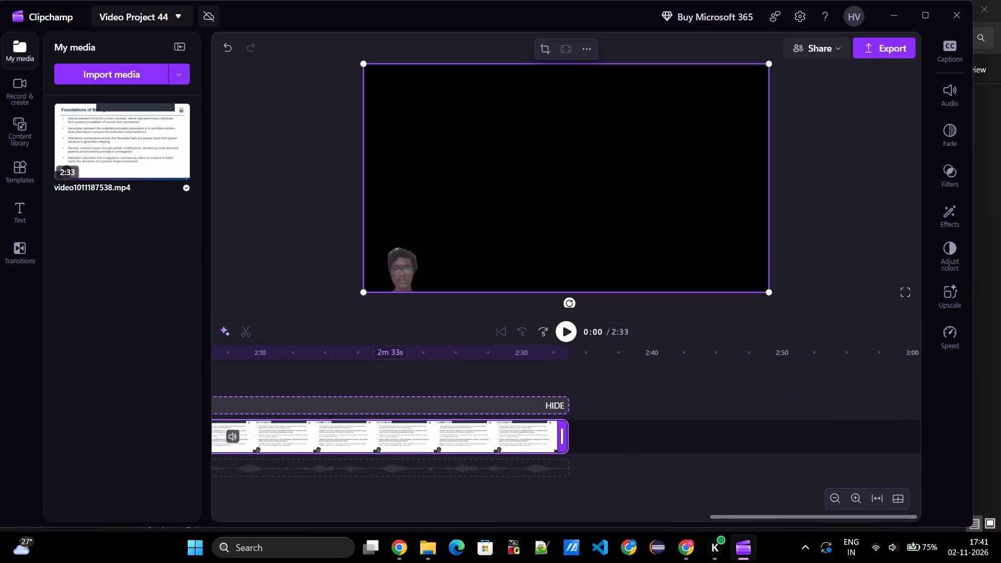
{"action": "key", "text": "ctrl+c"}
{"action": "left_click", "coordinate": [592, 414]}
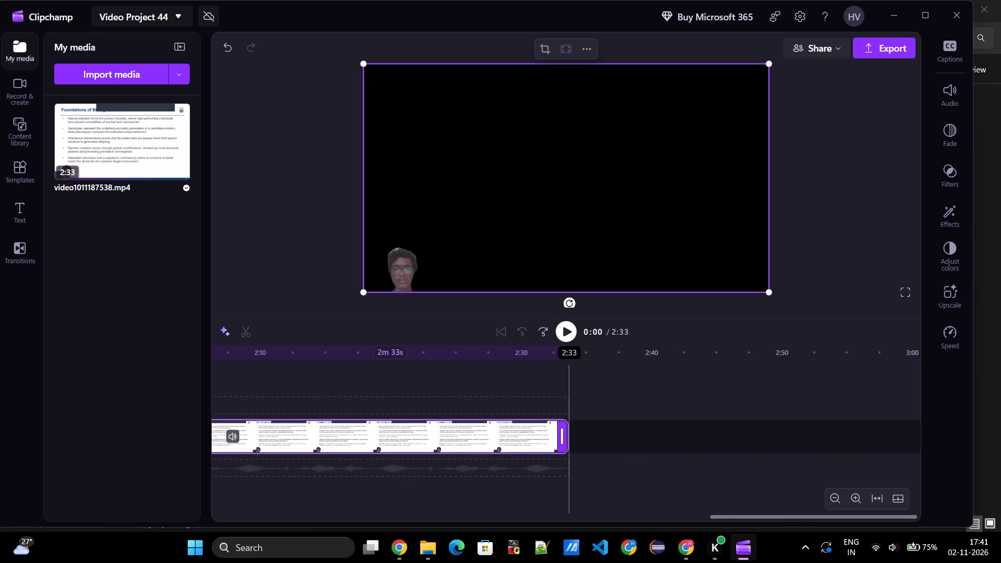
{"action": "left_click", "coordinate": [581, 398]}
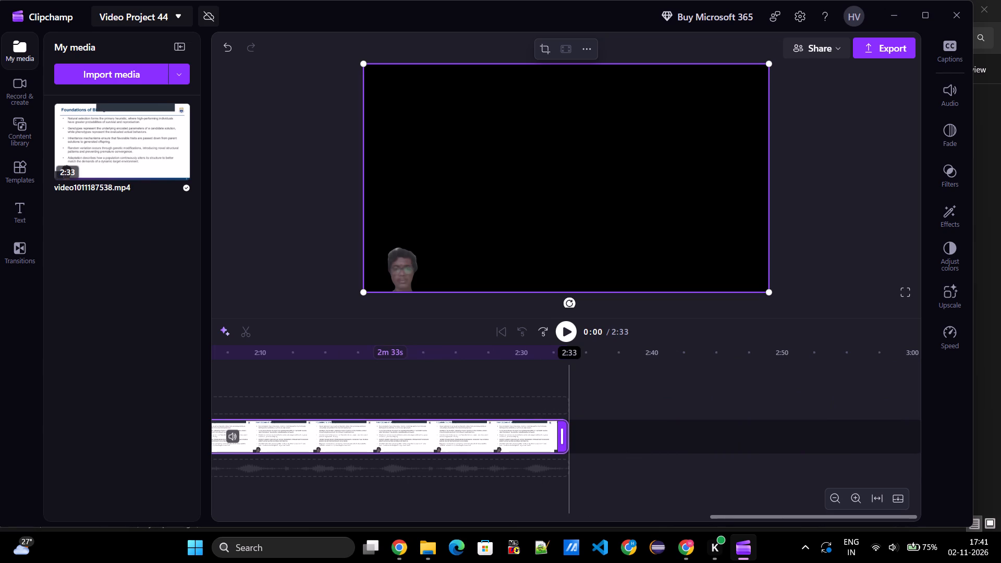
{"action": "left_click", "coordinate": [571, 369]}
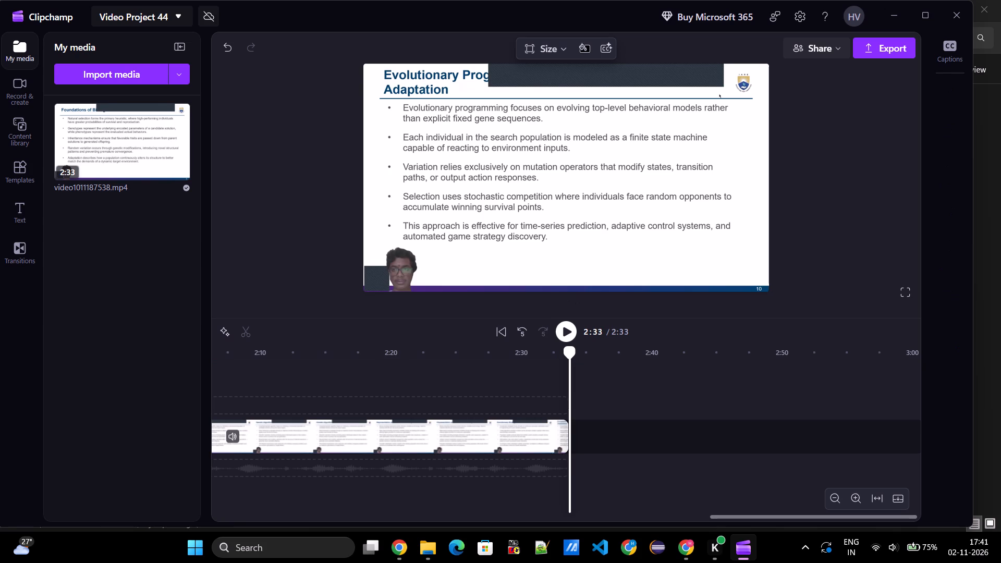
{"action": "key", "text": "ctrl+v"}
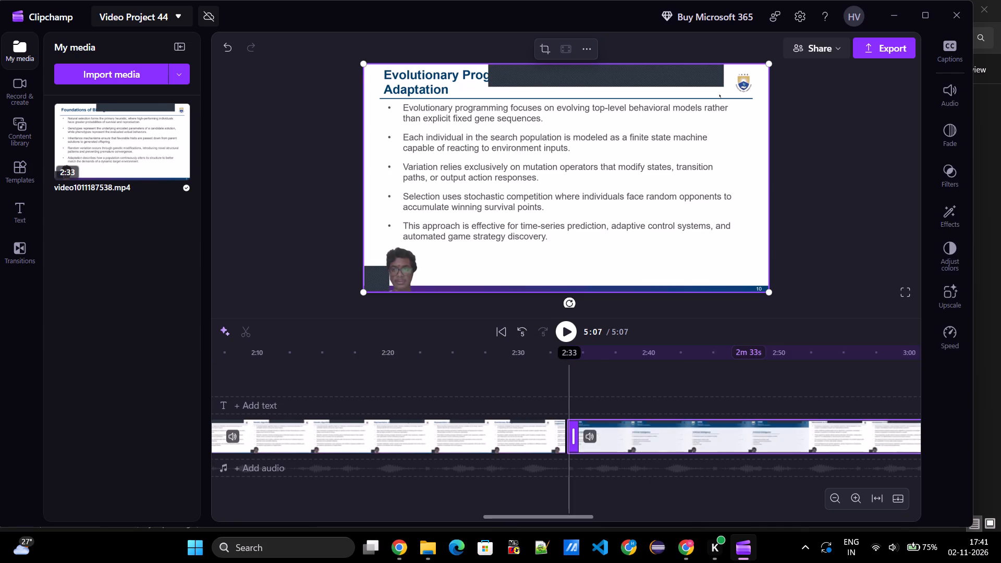
{"action": "key", "text": "ctrl+v"}
{"action": "key", "text": "ctrl+v"}
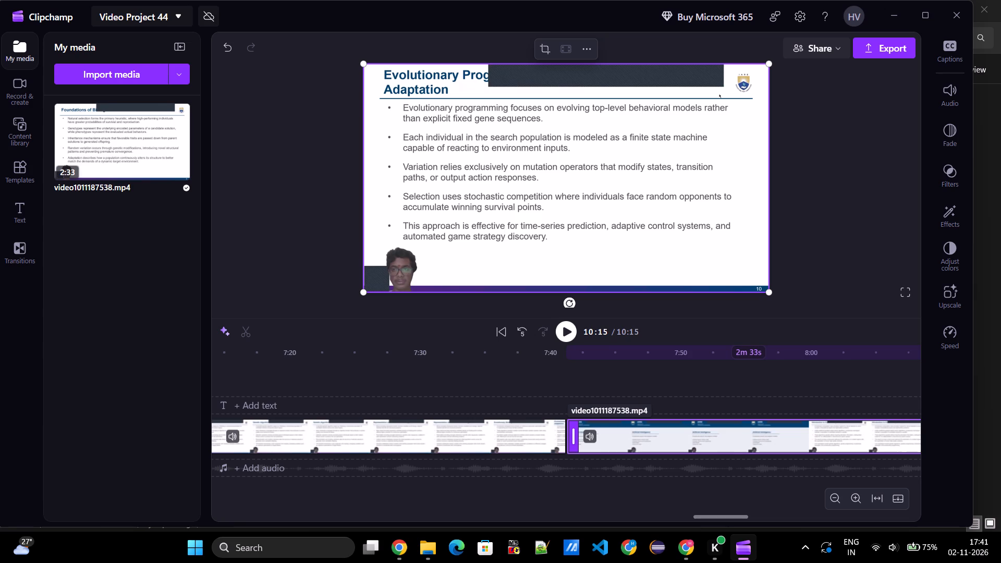
Trim the end of the first timeline clip so it lasts 2m 13s, and close the gap left before the second clip.
{"action": "scroll", "coordinate": [571, 369], "scroll_direction": "right", "scroll_amount": 10}
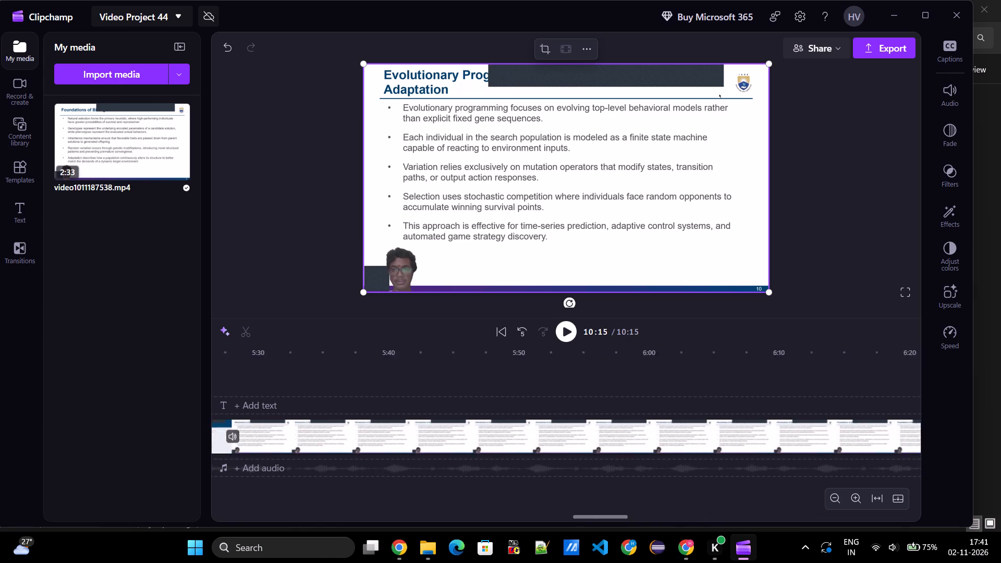
{"action": "scroll", "coordinate": [571, 369], "scroll_direction": "right", "scroll_amount": 19}
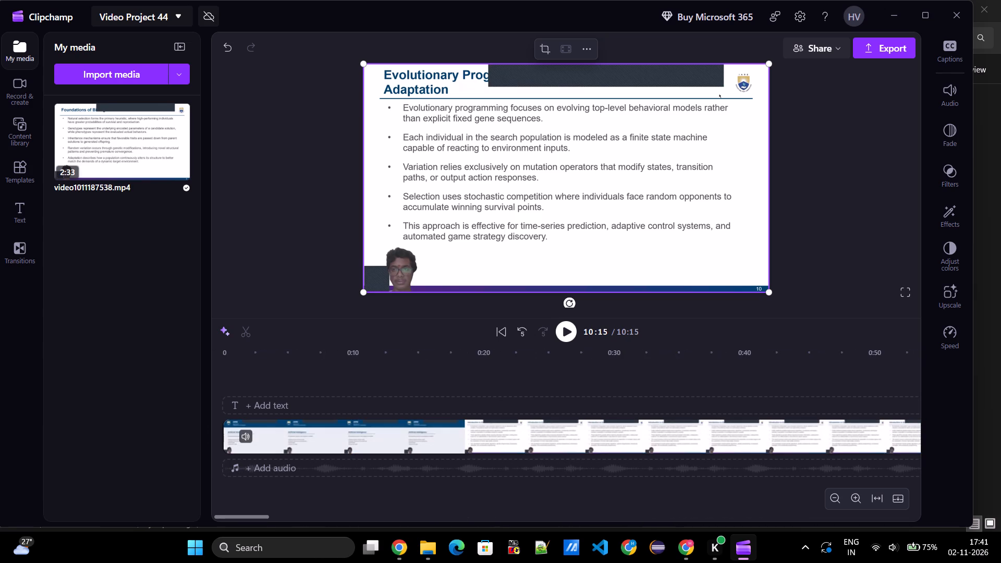
{"action": "left_click", "coordinate": [363, 446]}
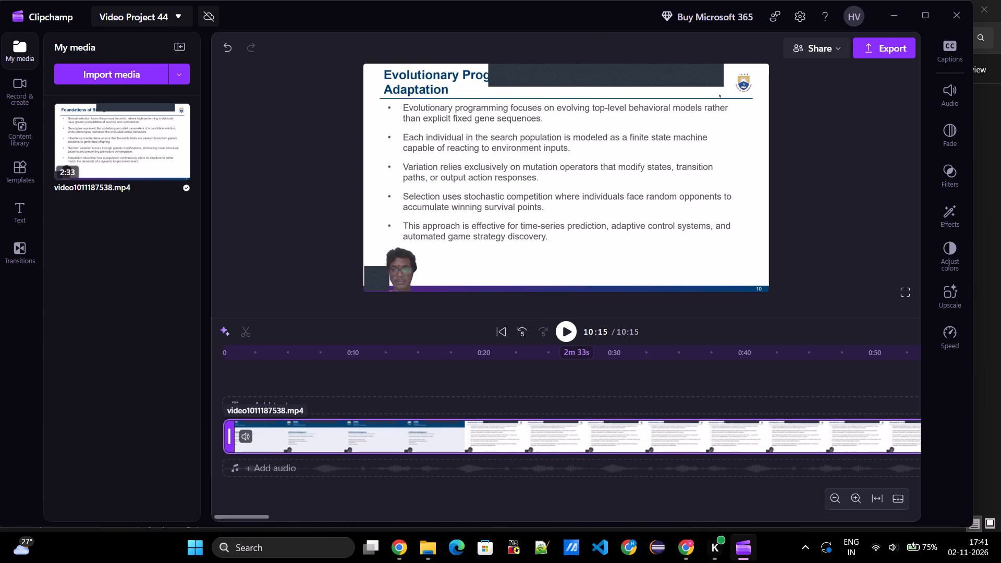
{"action": "scroll", "coordinate": [363, 446], "scroll_direction": "left", "scroll_amount": 3}
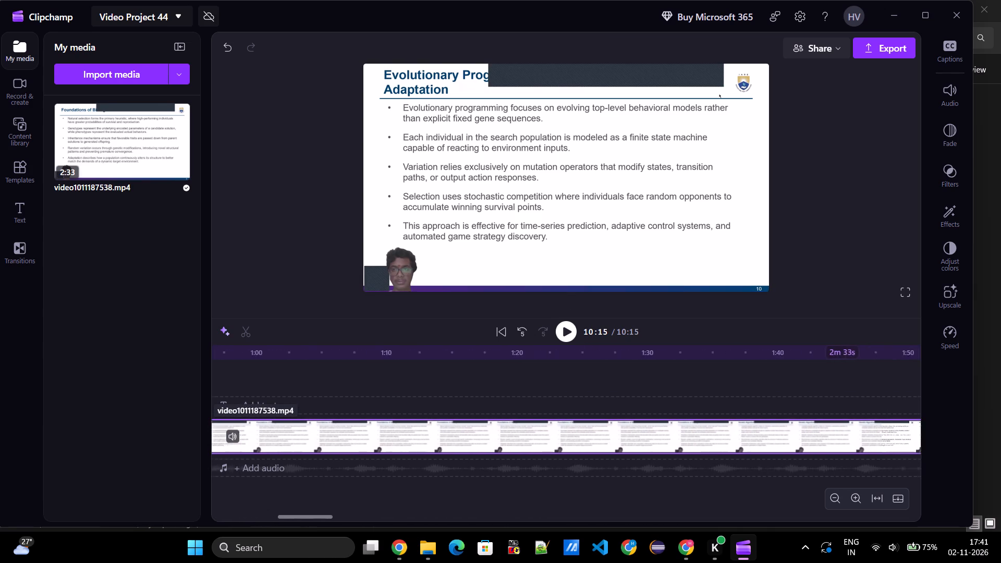
{"action": "scroll", "coordinate": [363, 446], "scroll_direction": "left", "scroll_amount": 5}
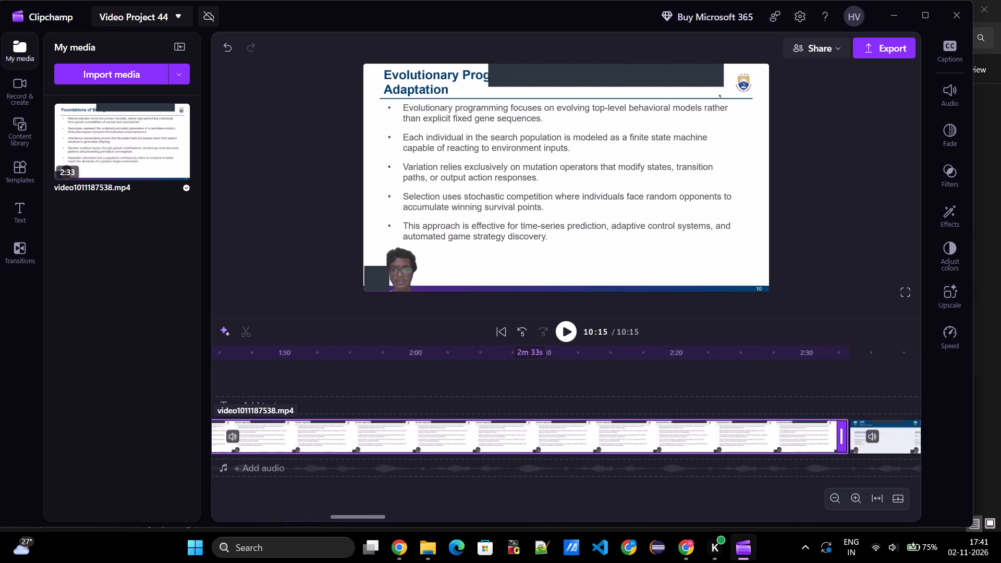
{"action": "scroll", "coordinate": [363, 446], "scroll_direction": "left", "scroll_amount": 1}
{"action": "scroll", "coordinate": [363, 446], "scroll_direction": "down", "scroll_amount": 4, "text": "ctrl"}
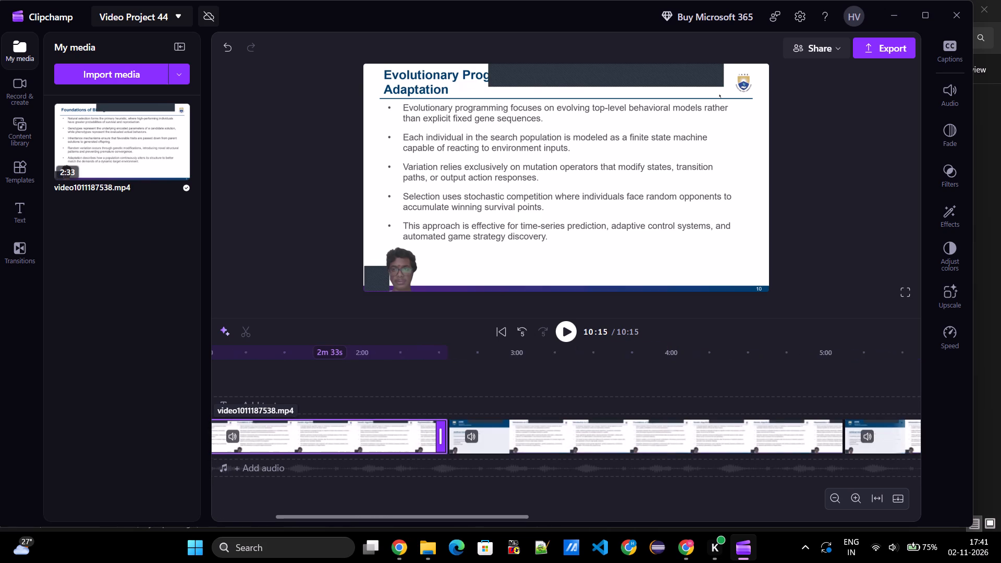
{"action": "scroll", "coordinate": [395, 449], "scroll_direction": "down", "scroll_amount": 3, "text": "ctrl"}
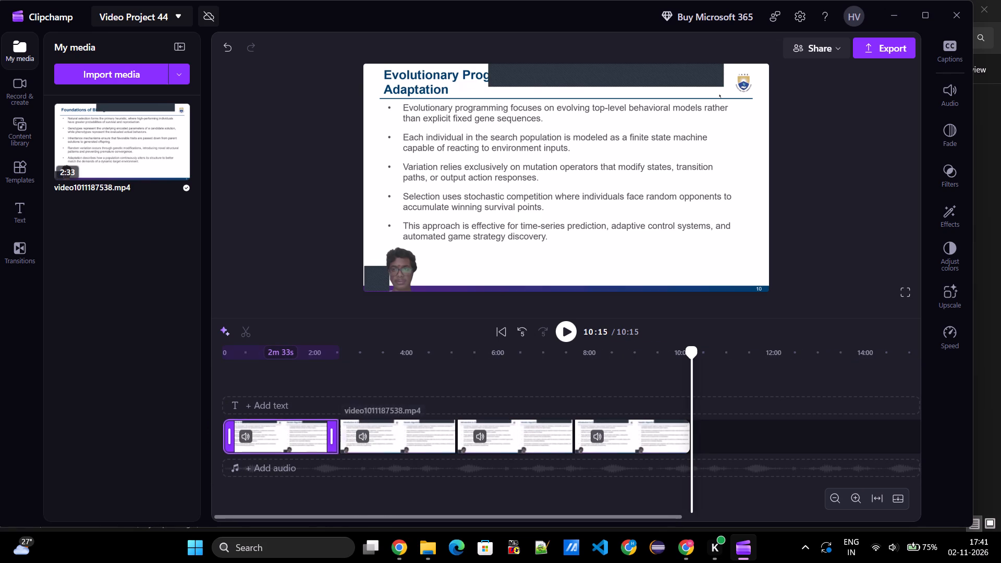
{"action": "left_click_drag", "start_coordinate": [330, 444], "coordinate": [314, 444]}
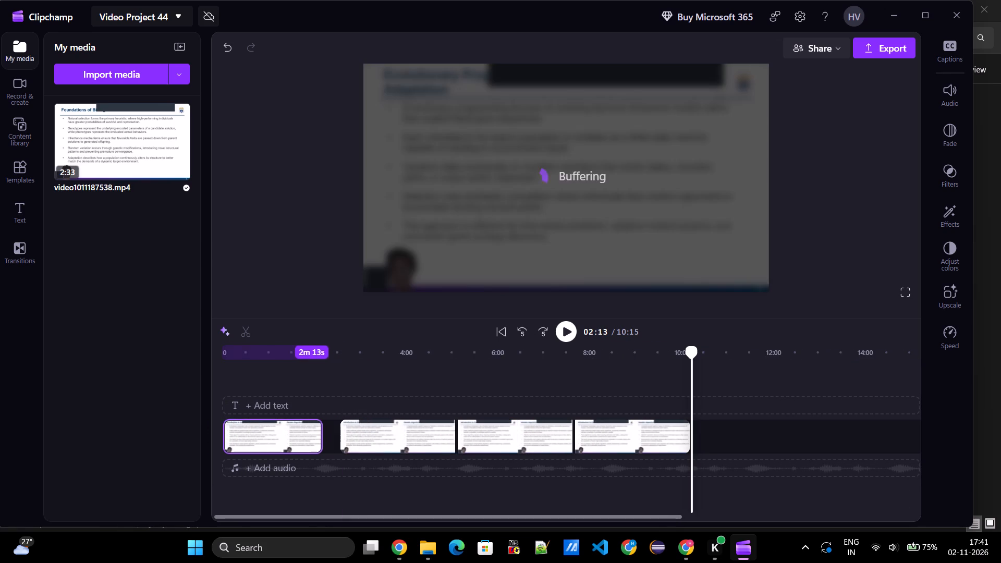
{"action": "left_click", "coordinate": [328, 439]}
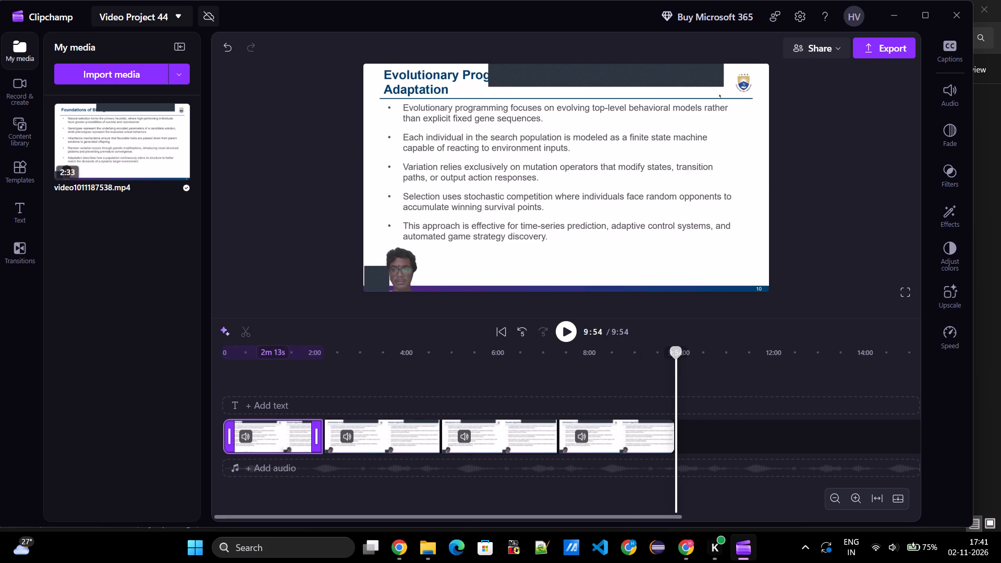
Place the playhead at 2:34 in the second clip, where the title slide changes to the Introduction slide.
{"action": "left_click_drag", "start_coordinate": [677, 352], "coordinate": [383, 381]}
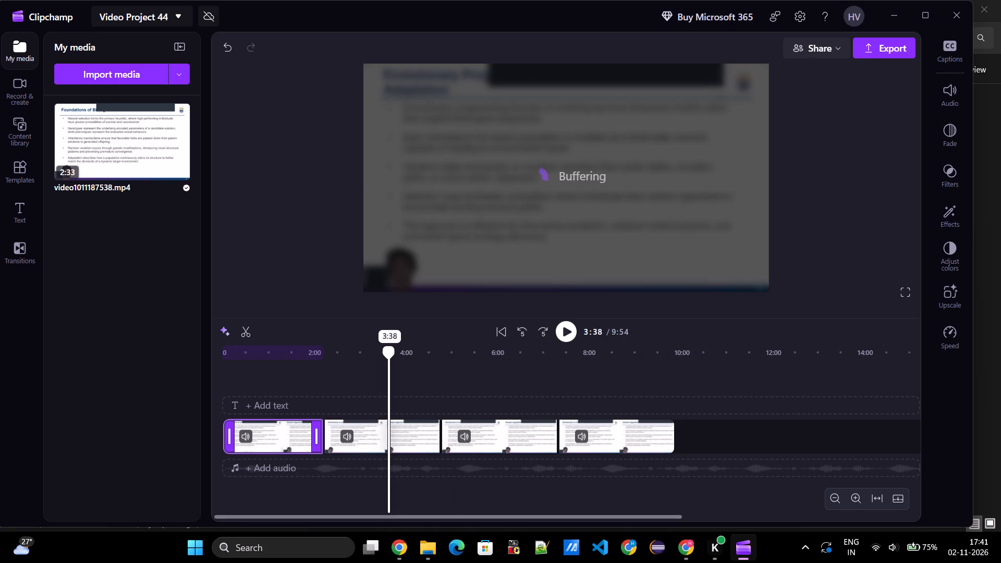
{"action": "left_click_drag", "start_coordinate": [383, 381], "coordinate": [336, 383]}
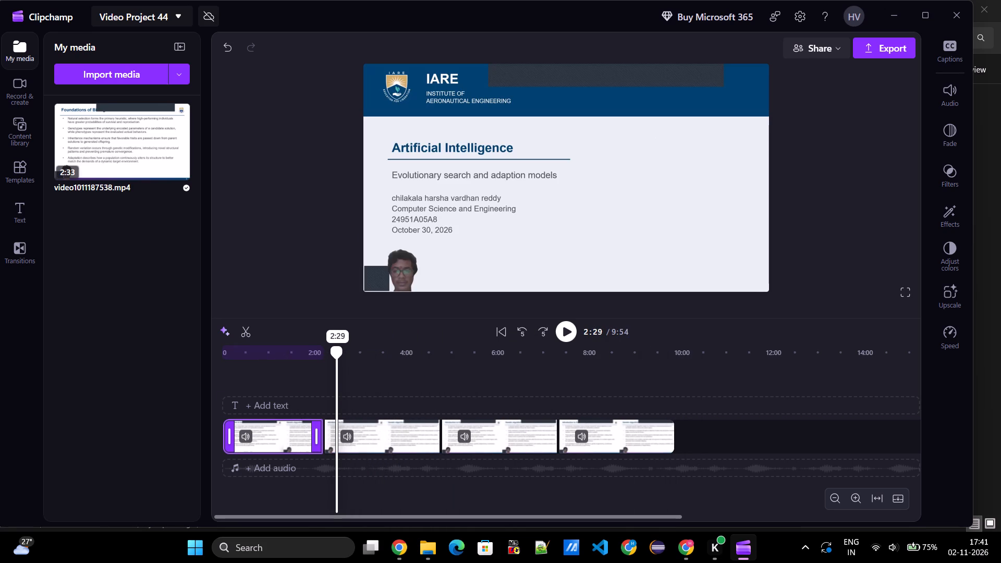
{"action": "left_click_drag", "start_coordinate": [336, 383], "coordinate": [340, 382]}
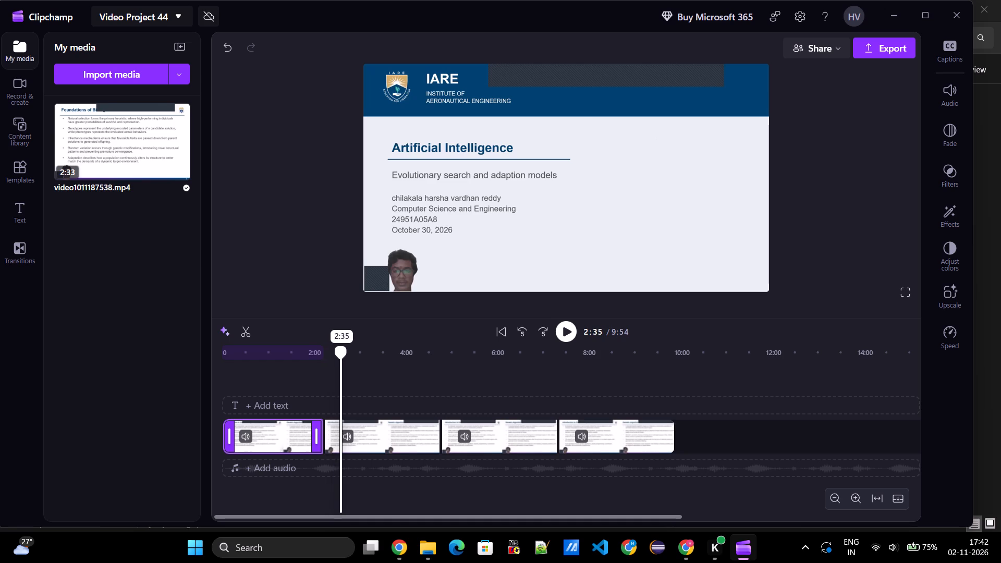
{"action": "left_click_drag", "start_coordinate": [340, 382], "coordinate": [341, 382]}
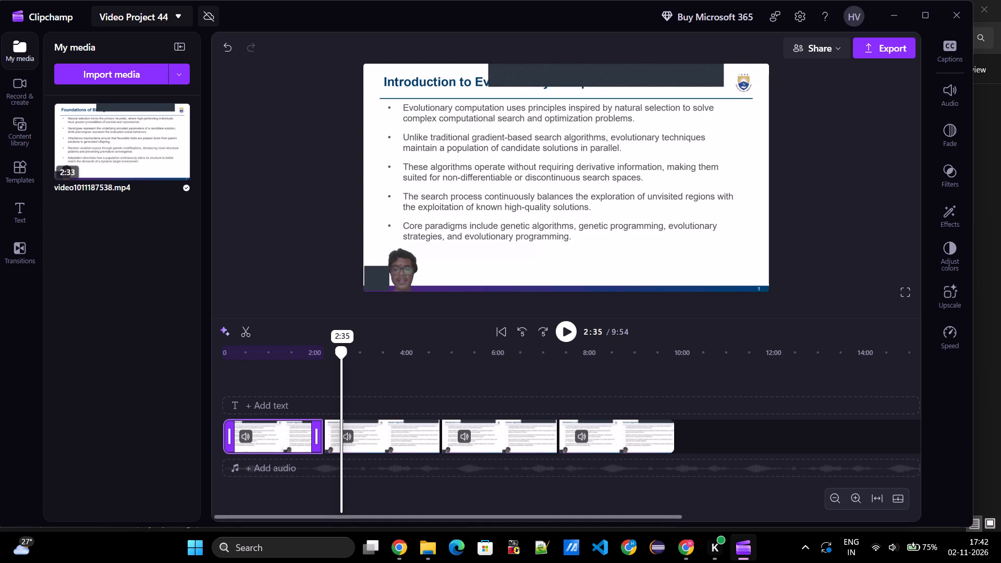
{"action": "left_click_drag", "start_coordinate": [341, 382], "coordinate": [338, 382]}
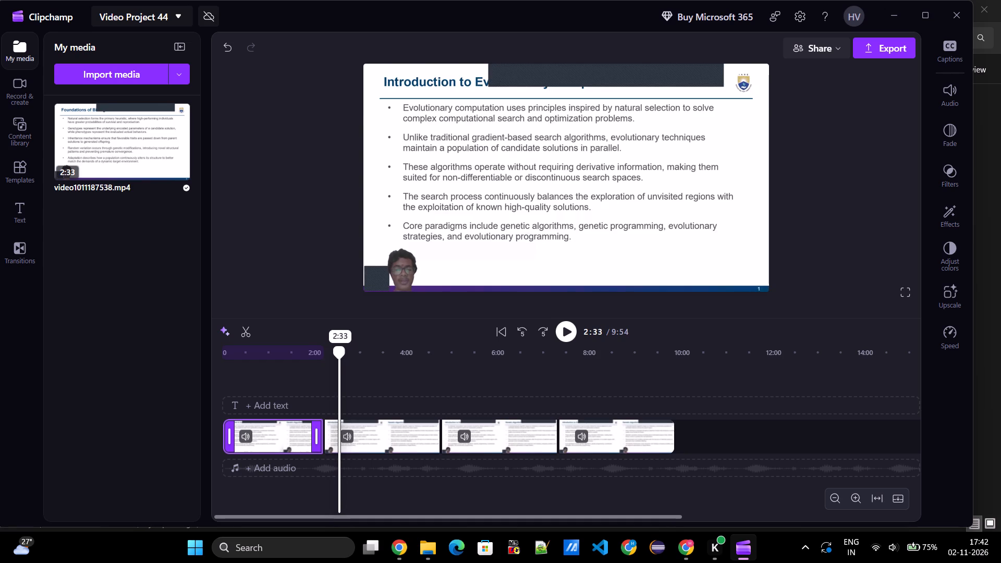
{"action": "left_click_drag", "start_coordinate": [338, 382], "coordinate": [340, 381]}
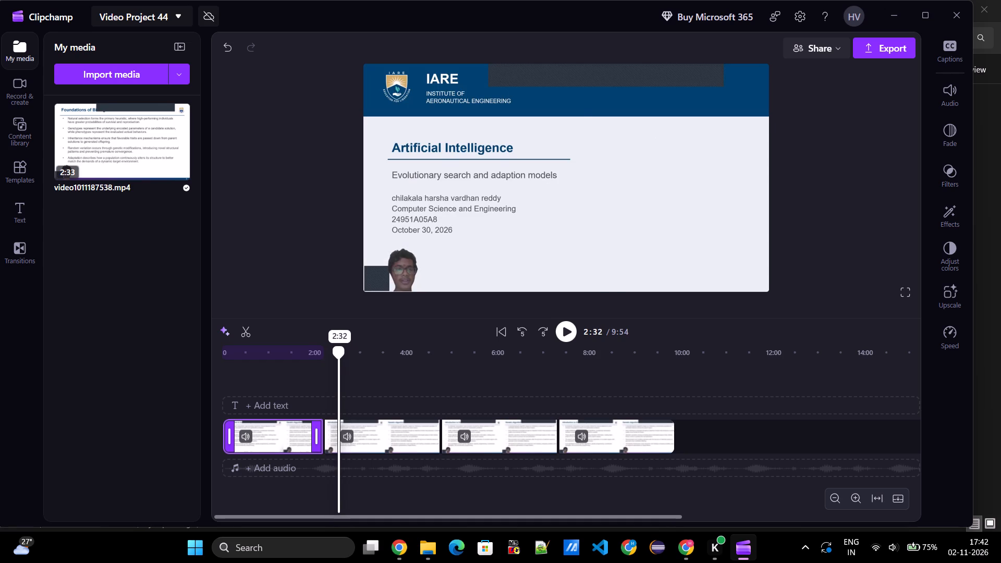
{"action": "left_click_drag", "start_coordinate": [340, 381], "coordinate": [340, 377]}
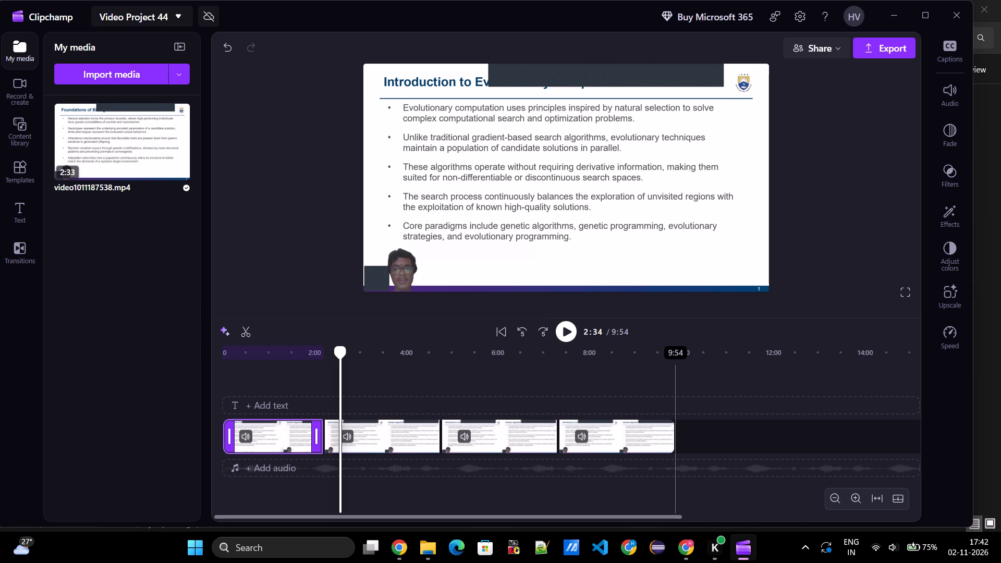